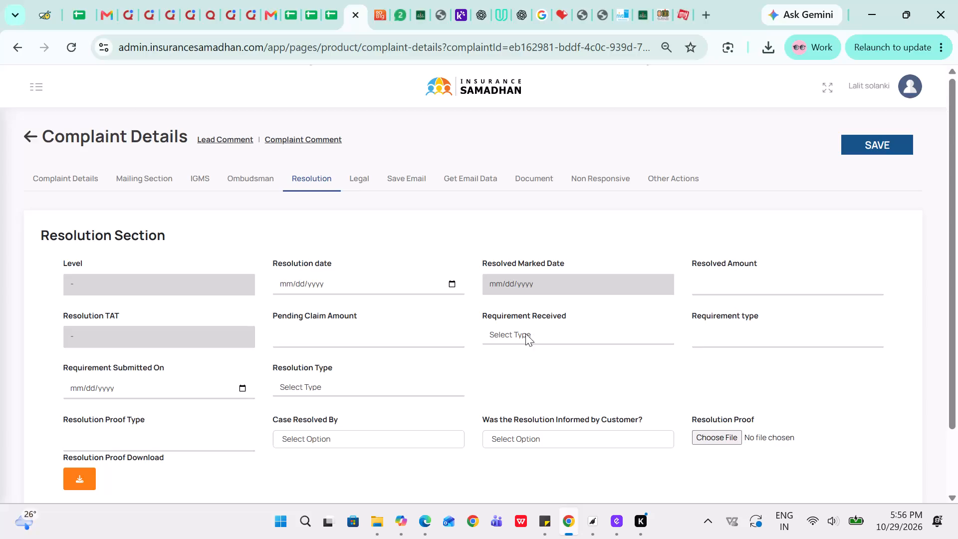
# Open the complaint comments from the Complaint Details page.
pyautogui.click(327, 141)
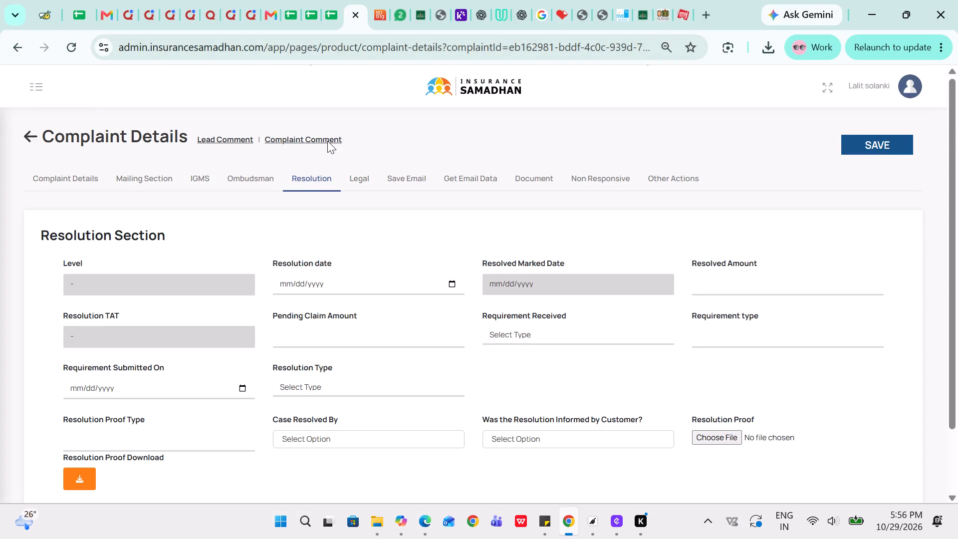
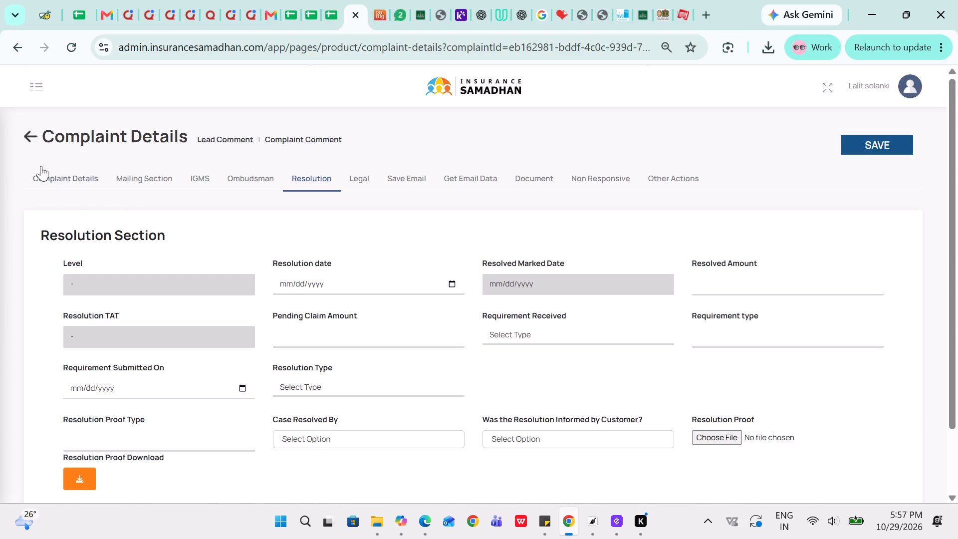
# Return to the All Complaints list and examine the status, hearing date and insurance company of the listed complaints.
pyautogui.click(27, 138)
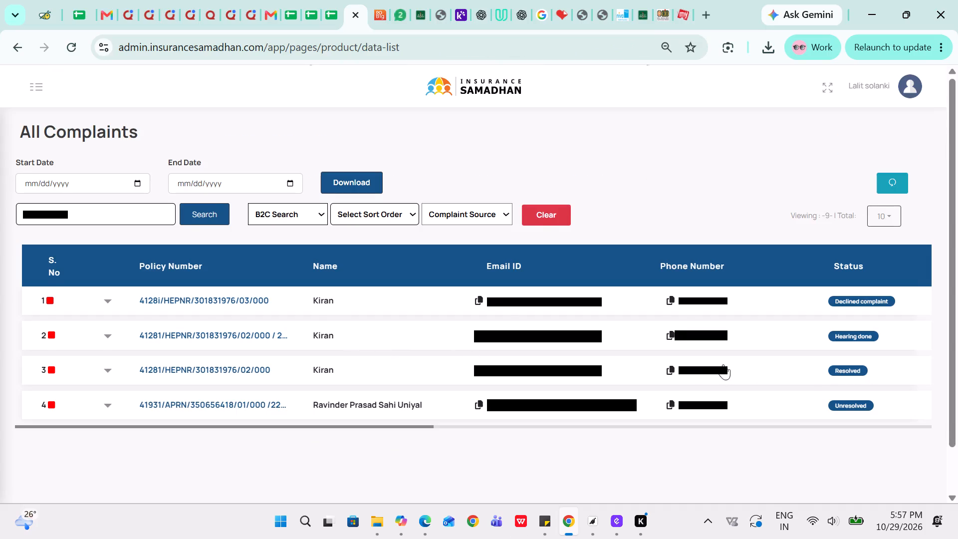
pyautogui.scroll(-1, 725, 361)
pyautogui.hscroll(-5, 652, 330)
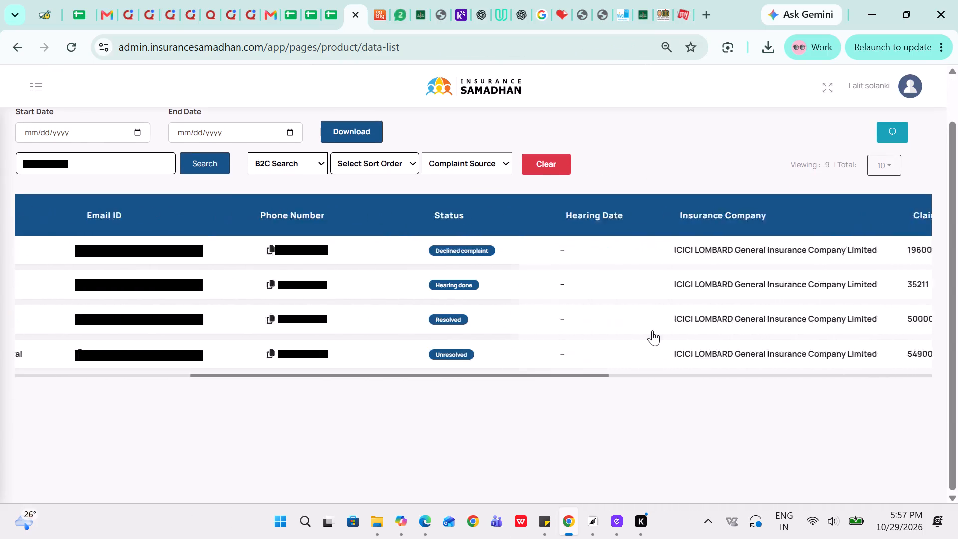
pyautogui.hscroll(-2, 652, 330)
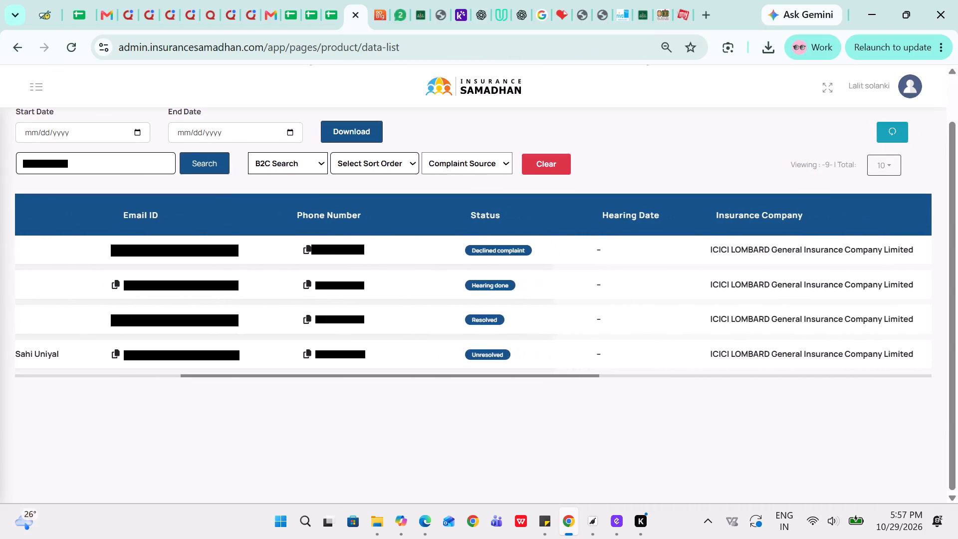
# Review the complaint communication log of the second listed complaint, the one with status Hearing done, and close the log.
pyautogui.hscroll(-1, 662, 337)
pyautogui.hscroll(2, 662, 337)
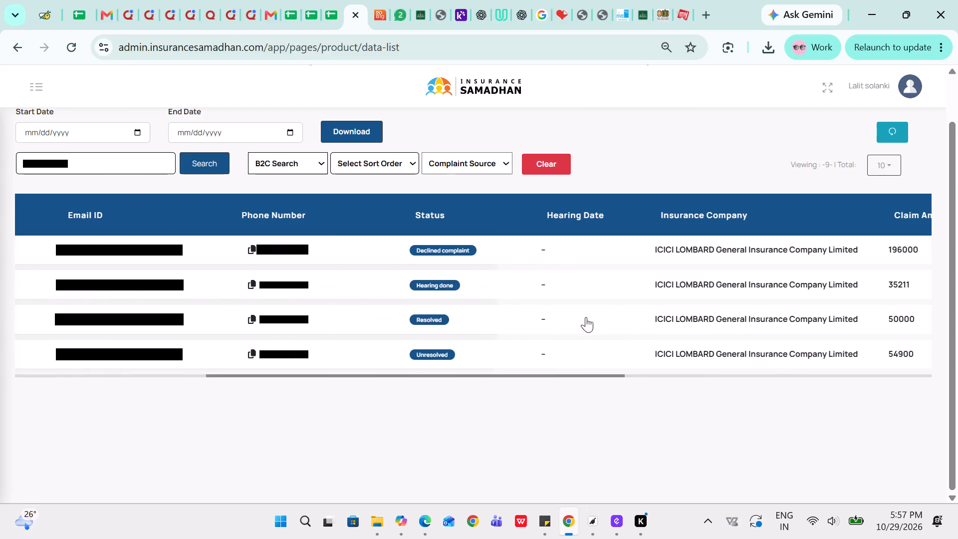
pyautogui.click(521, 290)
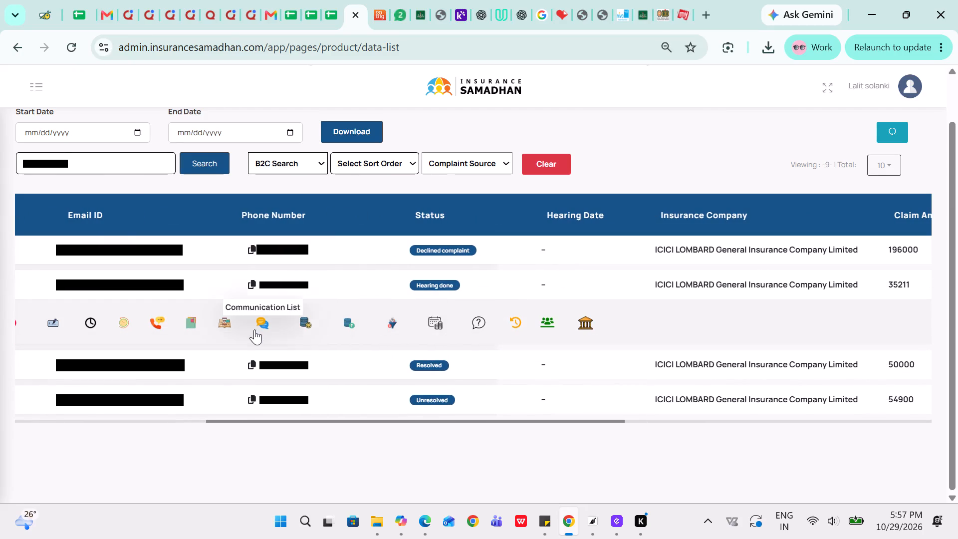
pyautogui.click(265, 323)
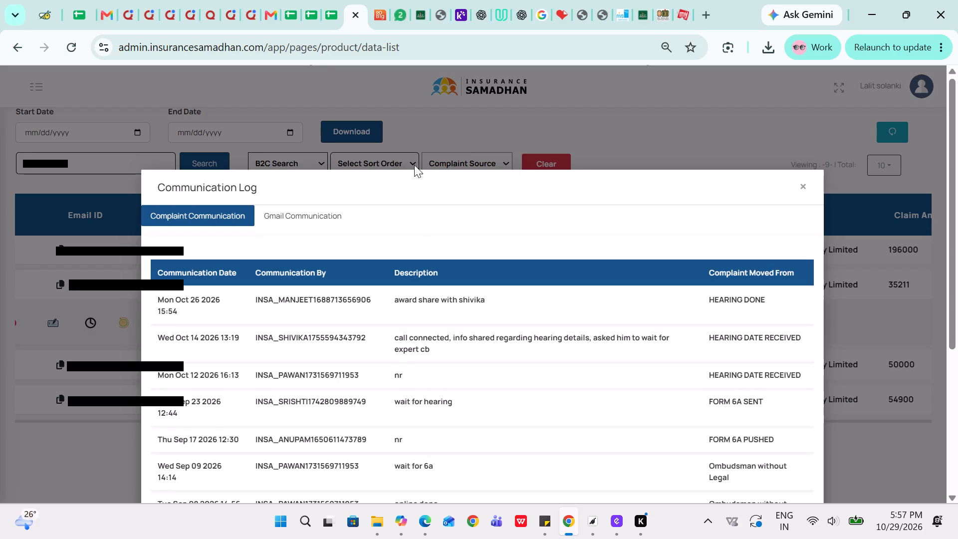
pyautogui.click(419, 139)
# Open the communication log of the third listed complaint, the one with status Resolved, and read through its complaint communication entries.
pyautogui.hscroll(3, 379, 328)
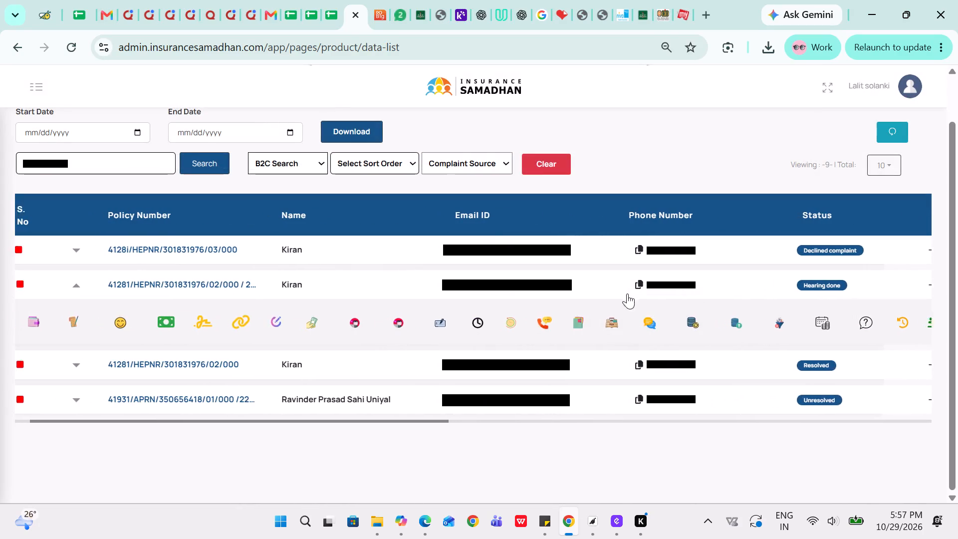
pyautogui.click(620, 288)
pyautogui.click(603, 314)
pyautogui.click(658, 359)
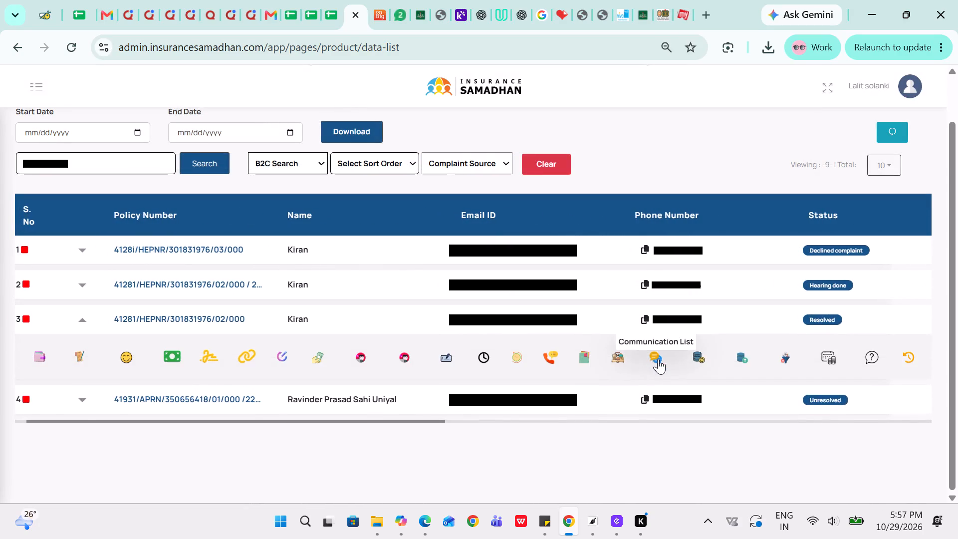
pyautogui.moveTo(463, 308); pyautogui.dragTo(375, 312)
pyautogui.click(531, 331)
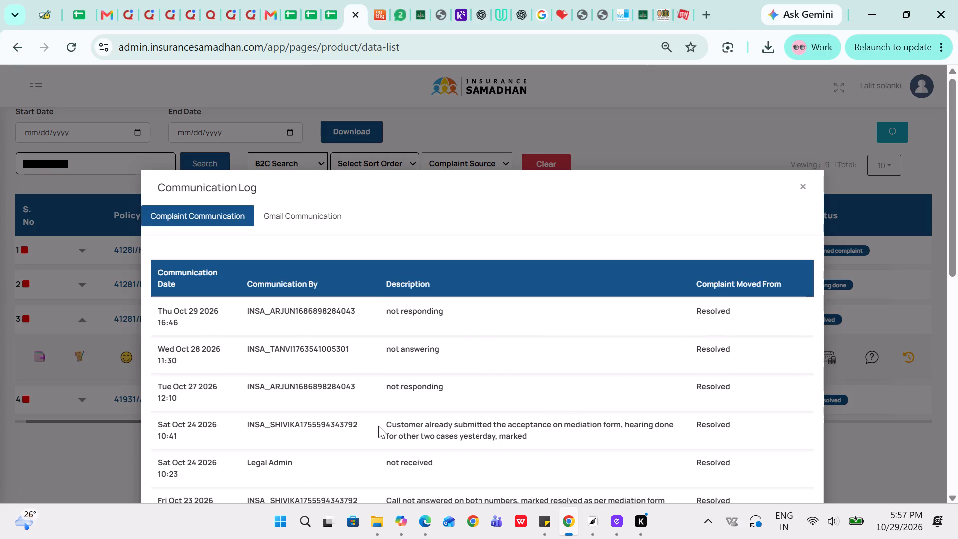
pyautogui.scroll(-2, 511, 392)
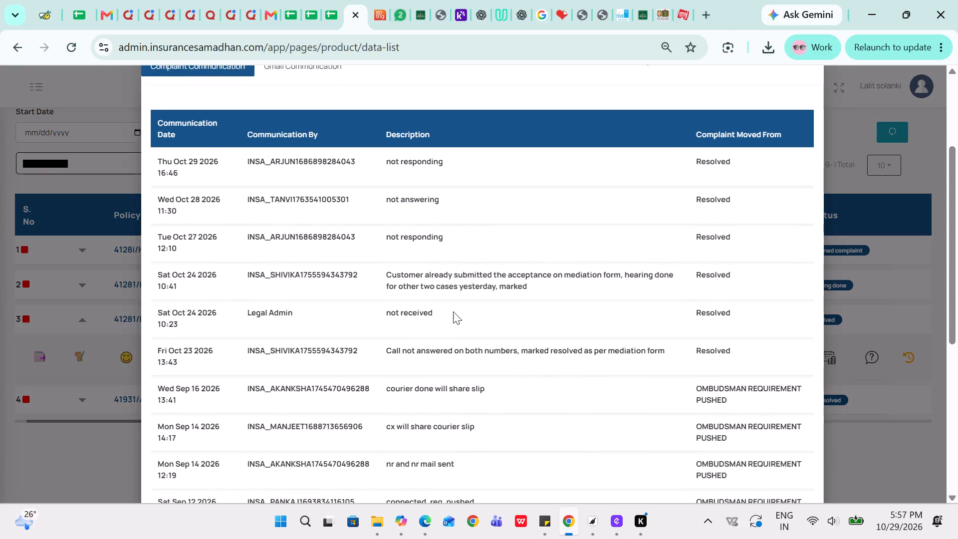
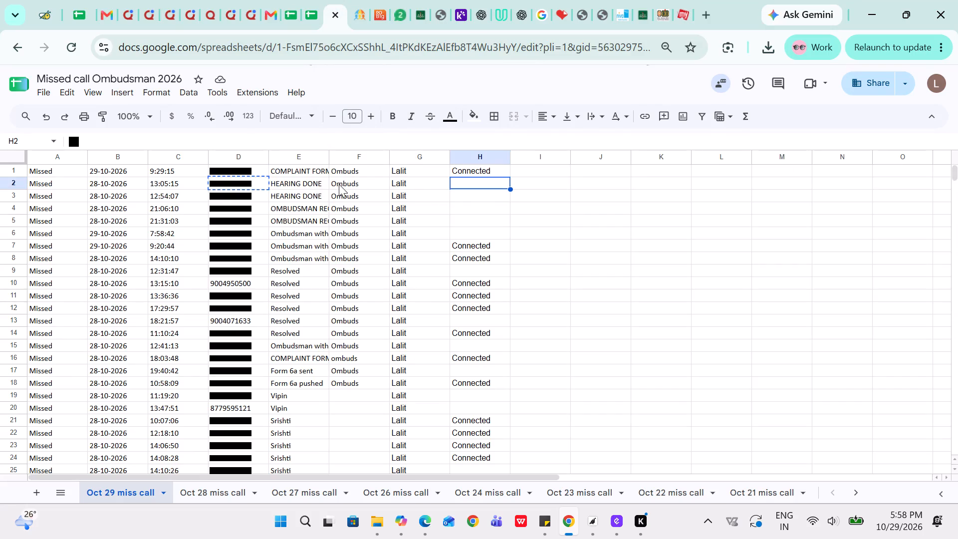
# Highlight the row 2 HEARING DONE entry in the Oct 29 missed-call sheet, from column D through column H.
pyautogui.moveTo(244, 186); pyautogui.dragTo(476, 189)
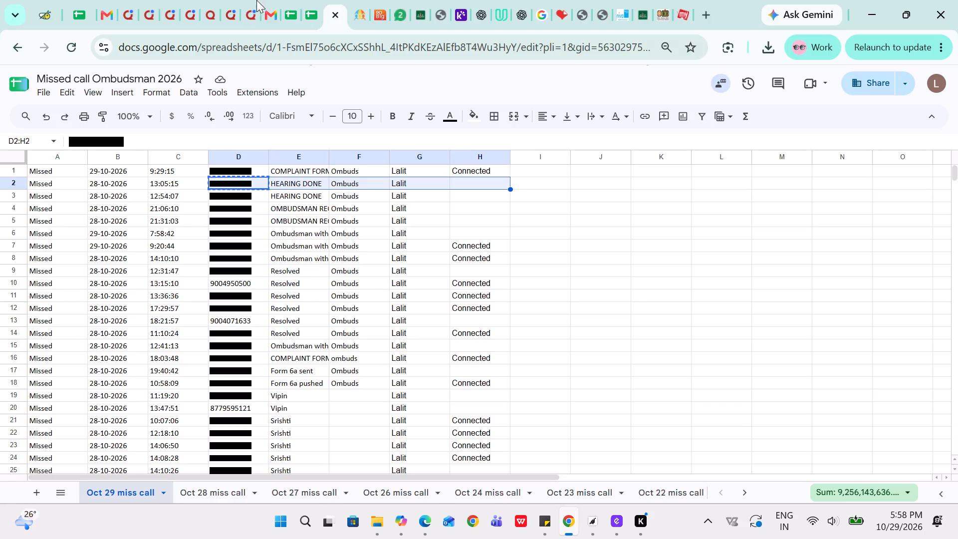
# In the admin portal, close the communication log, copy the Resolved complaint's phone number and call it from the Smartflo dialer.
pyautogui.click(359, 0)
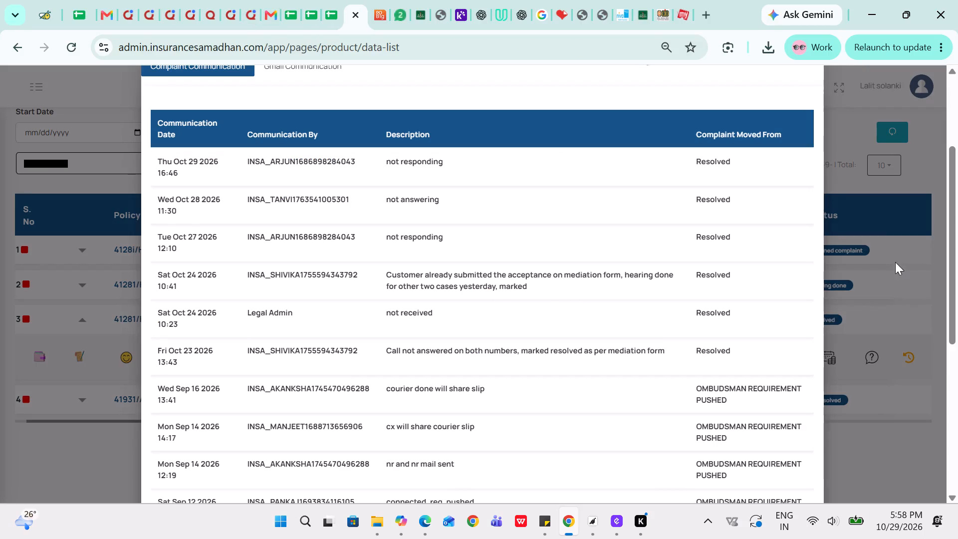
pyautogui.click(895, 262)
pyautogui.click(649, 319)
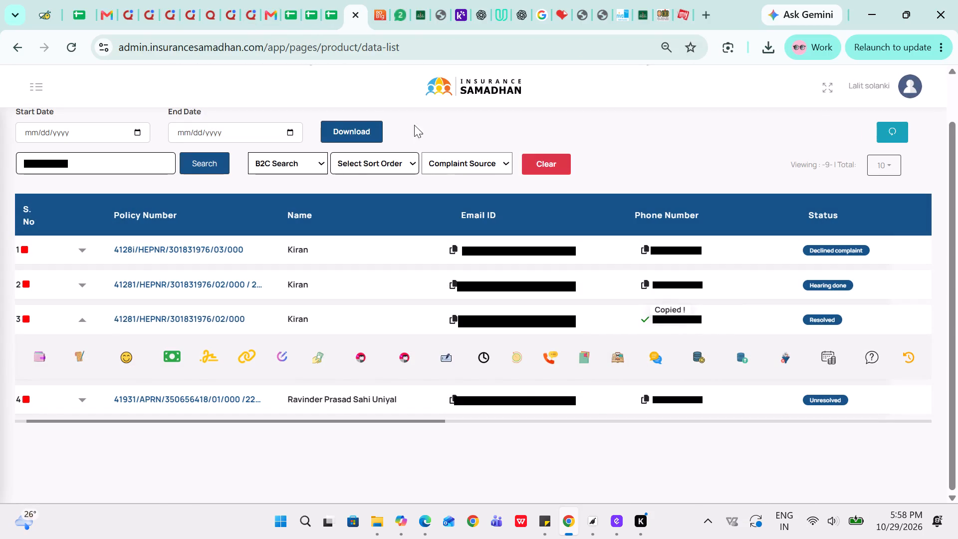
pyautogui.click(374, 0)
pyautogui.doubleClick(436, 160)
pyautogui.hotkey('ctrl', 'v')
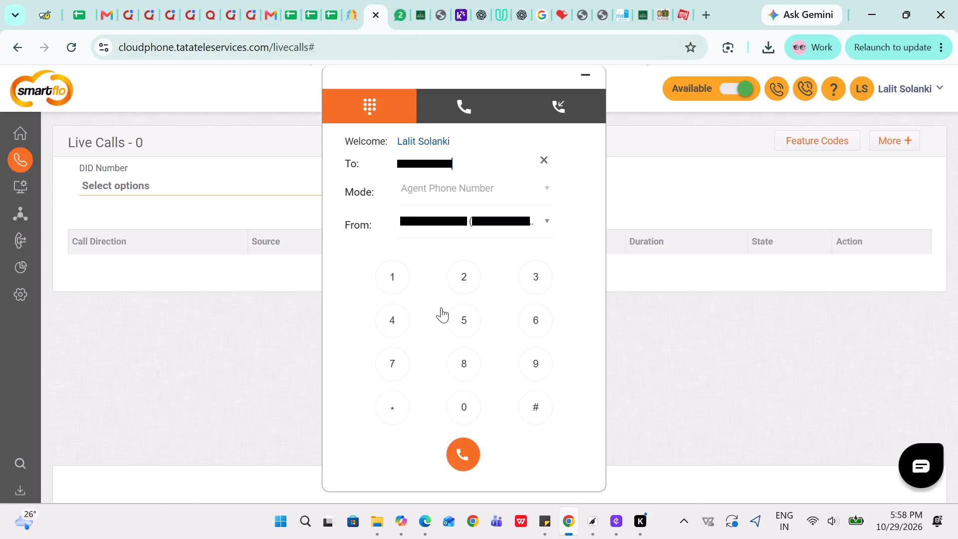
pyautogui.click(462, 465)
pyautogui.click(856, 334)
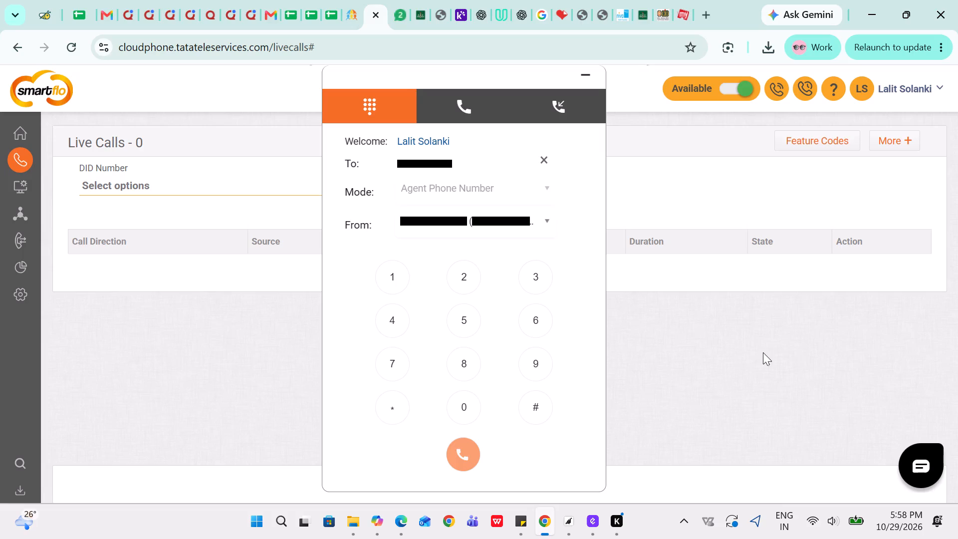
pyautogui.click(730, 369)
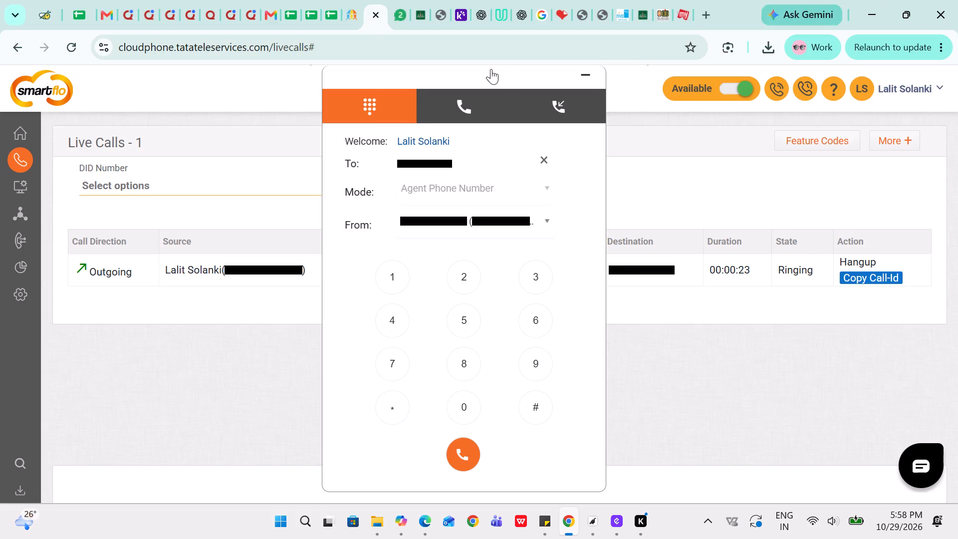
# Return to the admin portal's complaint list and examine the complaints' status, hearing date, insurance company and claim amount.
pyautogui.click(350, 6)
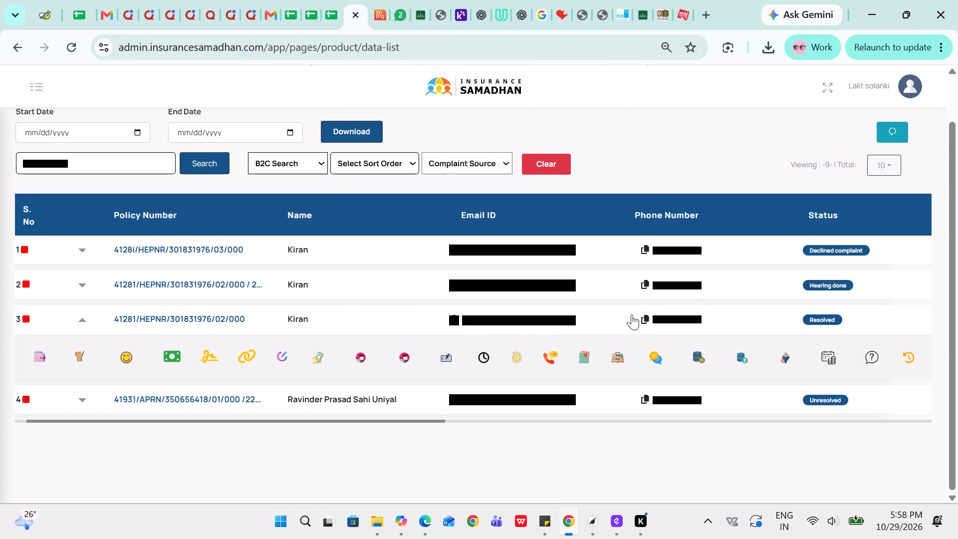
pyautogui.hscroll(-6, 632, 314)
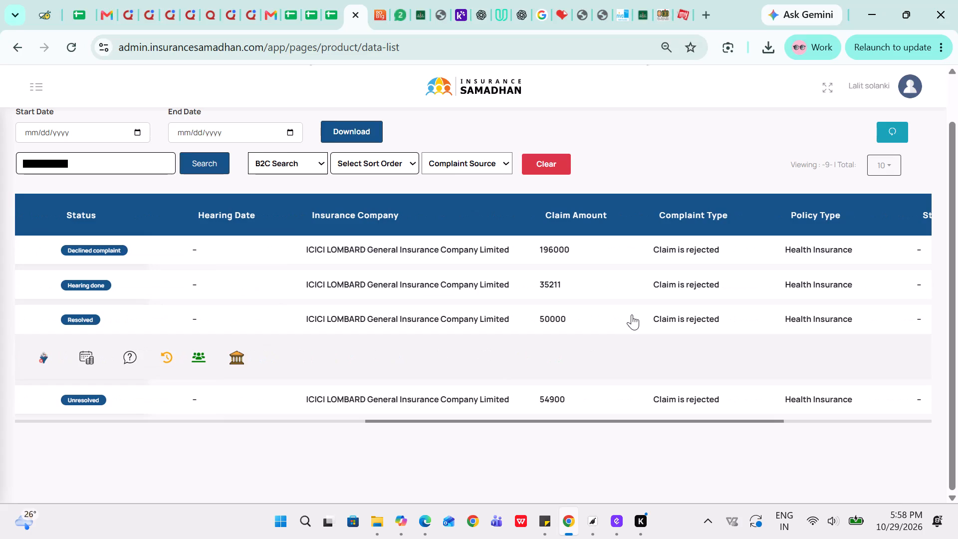
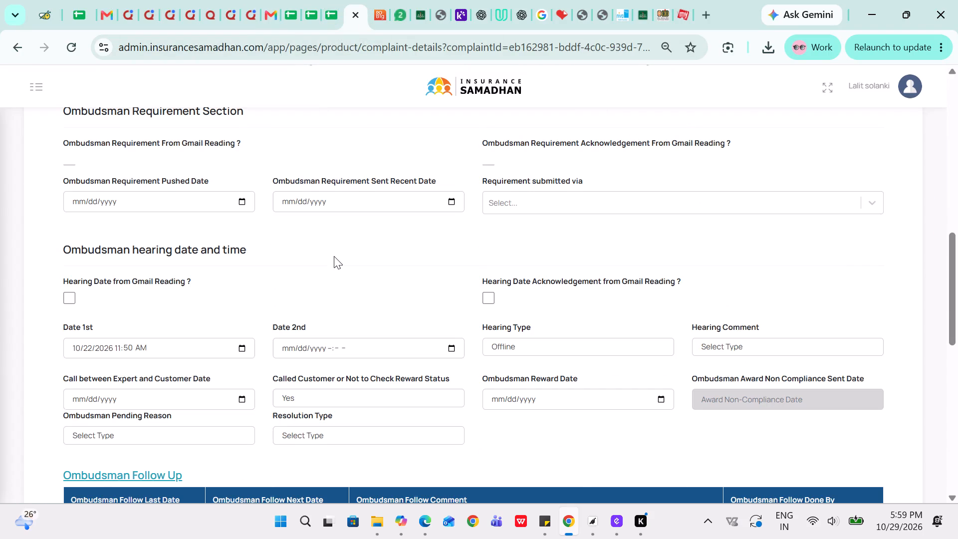
# Leave the complaint's Ombudsman details and return to the All Complaints list.
pyautogui.scroll(13, 346, 267)
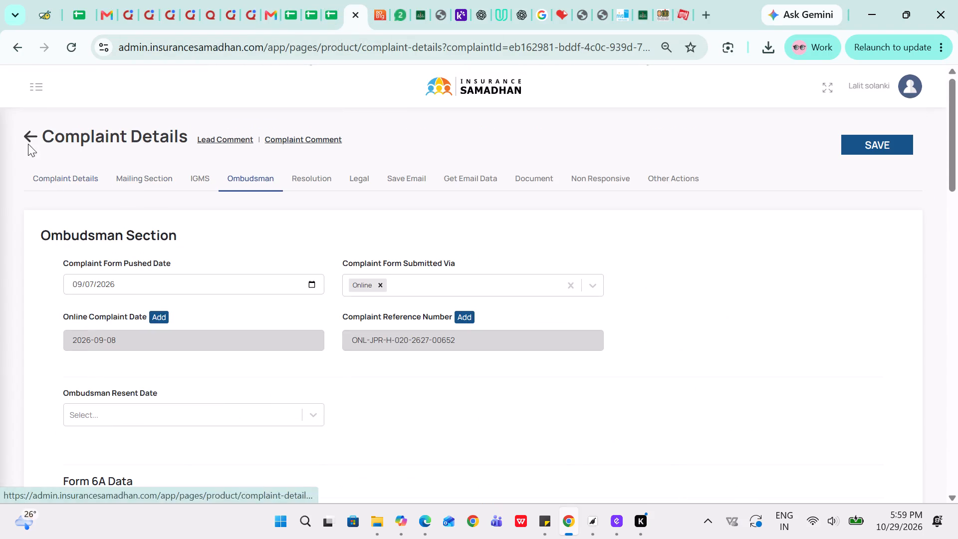
pyautogui.click(27, 134)
# Switch to the Missed call Ombudsman 2026 spreadsheet and mark the row 2 call as Connected in column H.
pyautogui.click(336, 0)
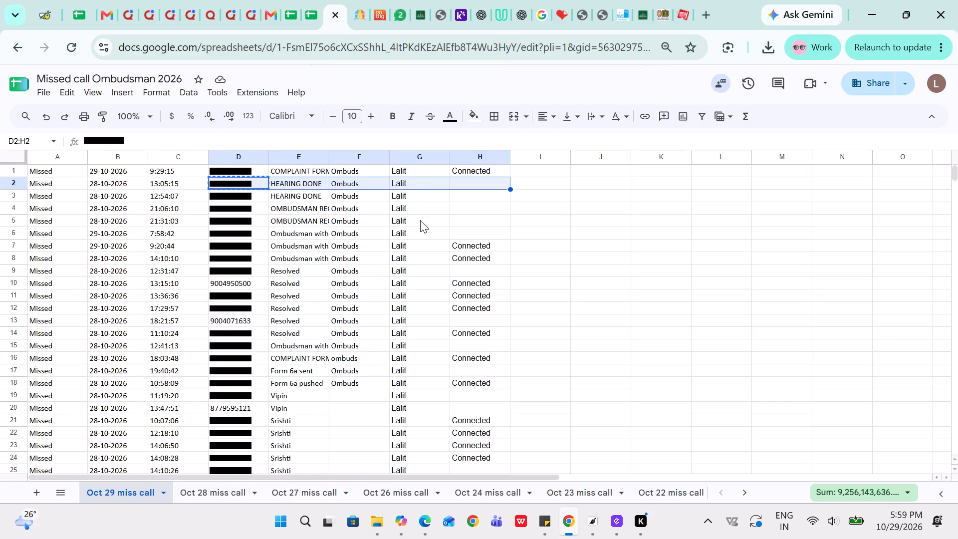
pyautogui.click(488, 182)
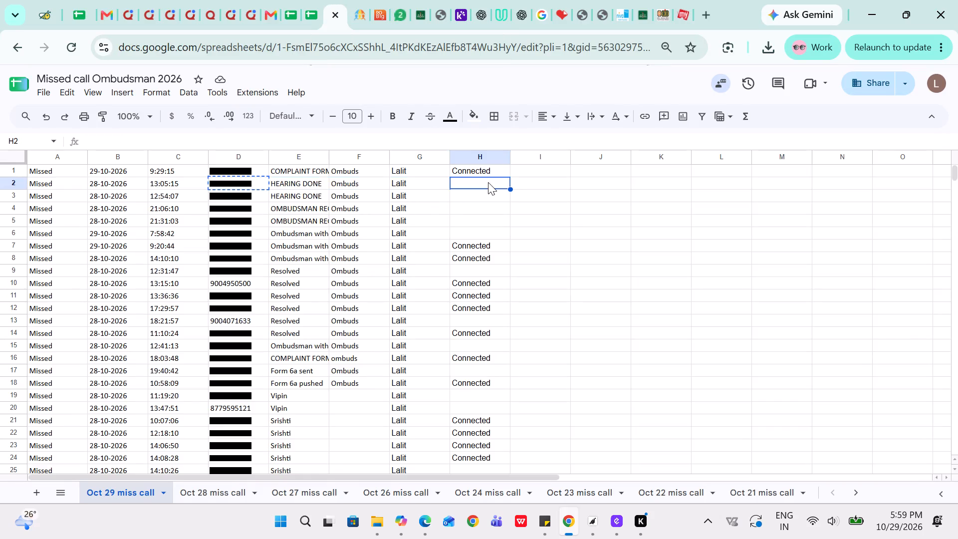
pyautogui.write('Connected')
pyautogui.press('Return')
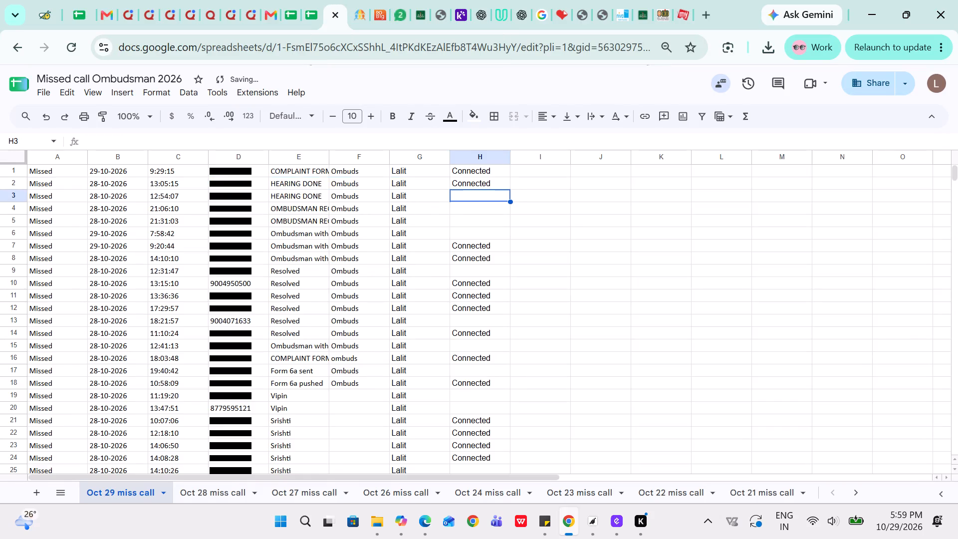
# Copy the phone number of the missed call in row 3 of the Oct 29 sheet.
pyautogui.press('Left')
pyautogui.press('Left')
pyautogui.press('Left')
pyautogui.press('Left')
pyautogui.hotkey('ctrl', 'c')
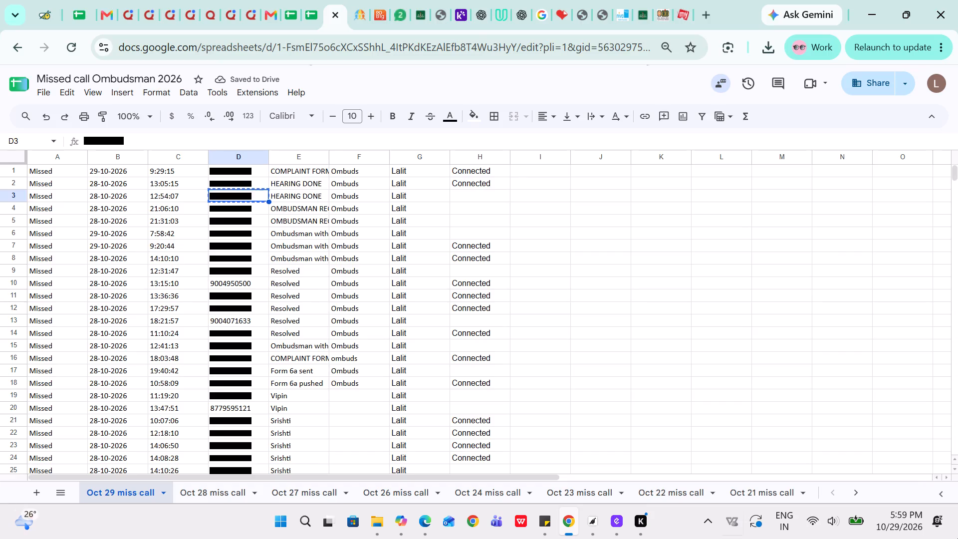
# Switch back to the complaints portal and examine the listed complaints' names, status, hearing date, insurance company and claim amount.
pyautogui.click(361, 0)
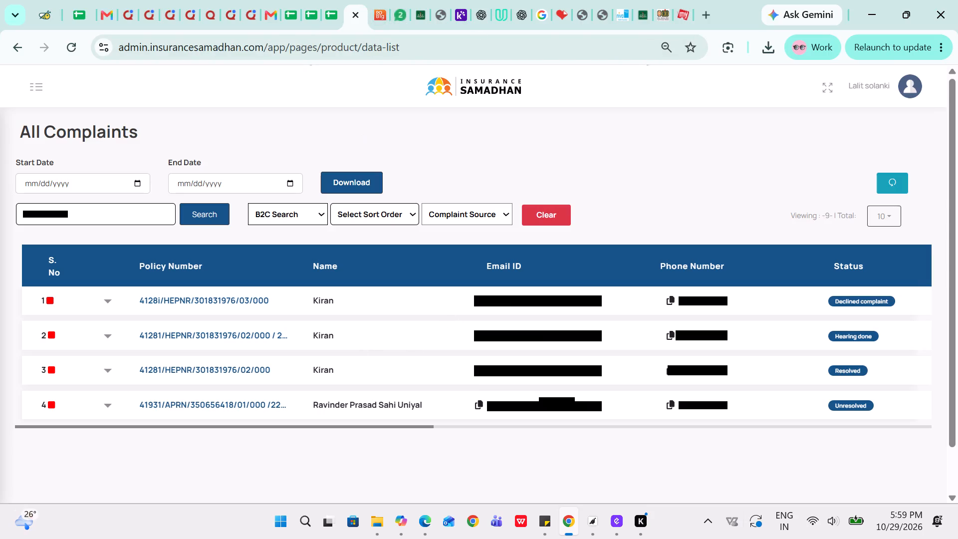
pyautogui.hscroll(-2, 558, 326)
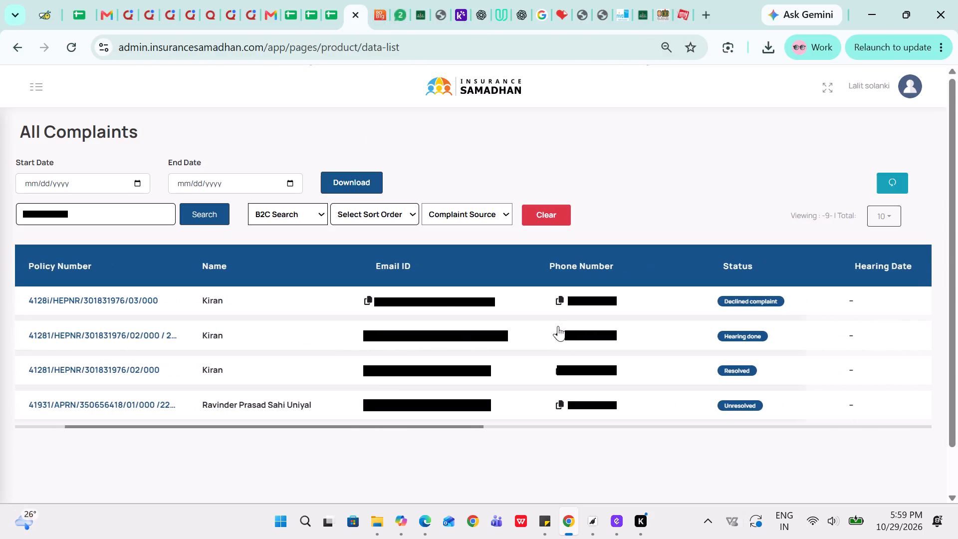
pyautogui.hscroll(-6, 558, 326)
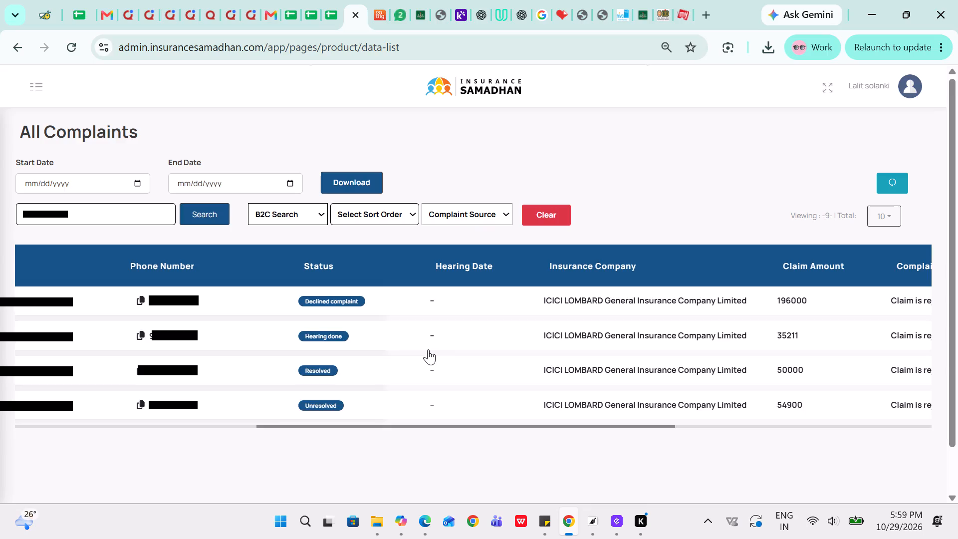
pyautogui.hscroll(8, 428, 349)
pyautogui.hscroll(-2, 428, 349)
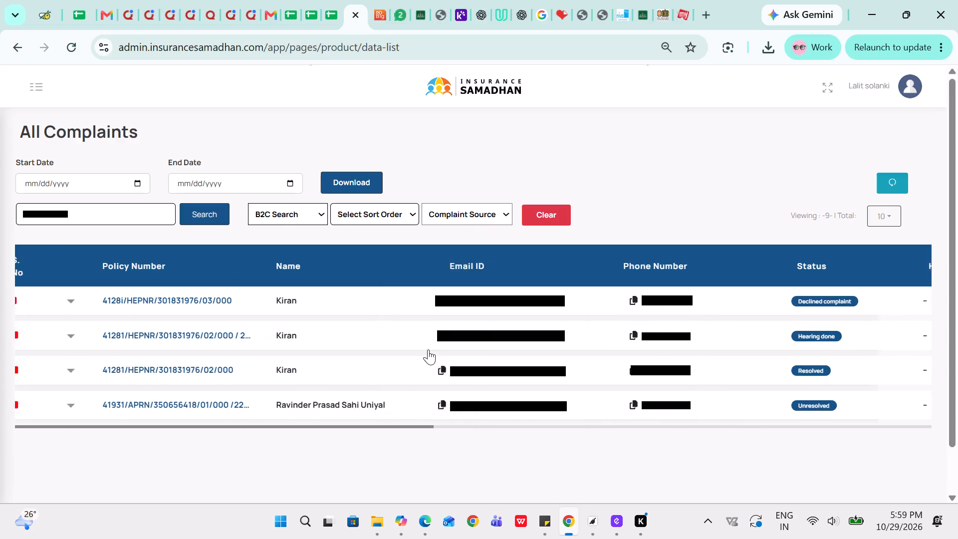
pyautogui.hscroll(-2, 428, 349)
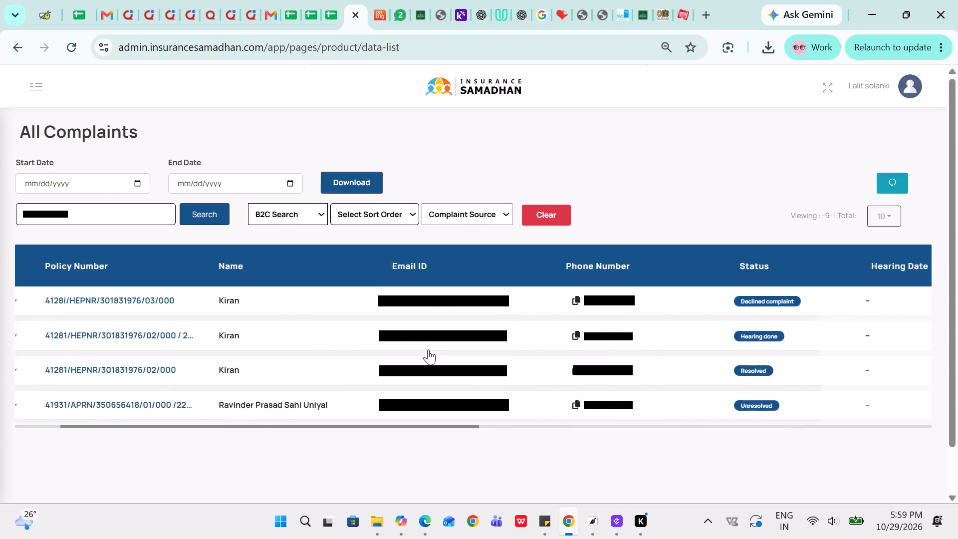
# Expand the unresolved complaint in row 4 of the All Complaints list and bring up its communication log.
pyautogui.hscroll(-3, 428, 349)
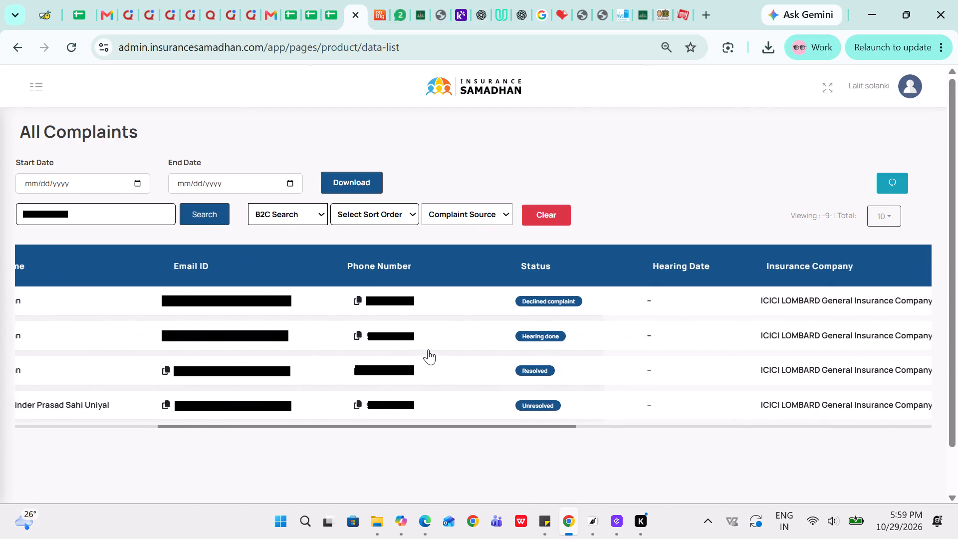
pyautogui.hscroll(1, 428, 349)
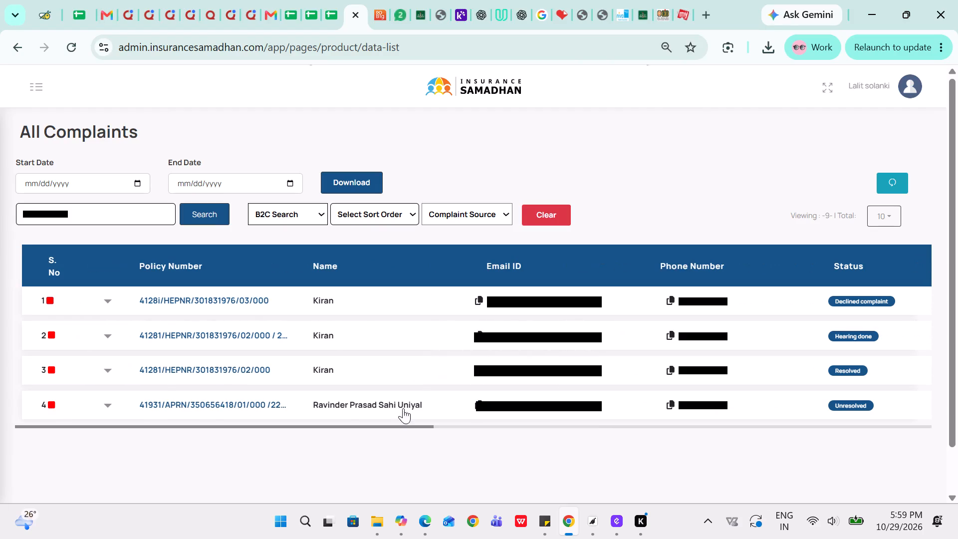
pyautogui.hscroll(-2, 636, 404)
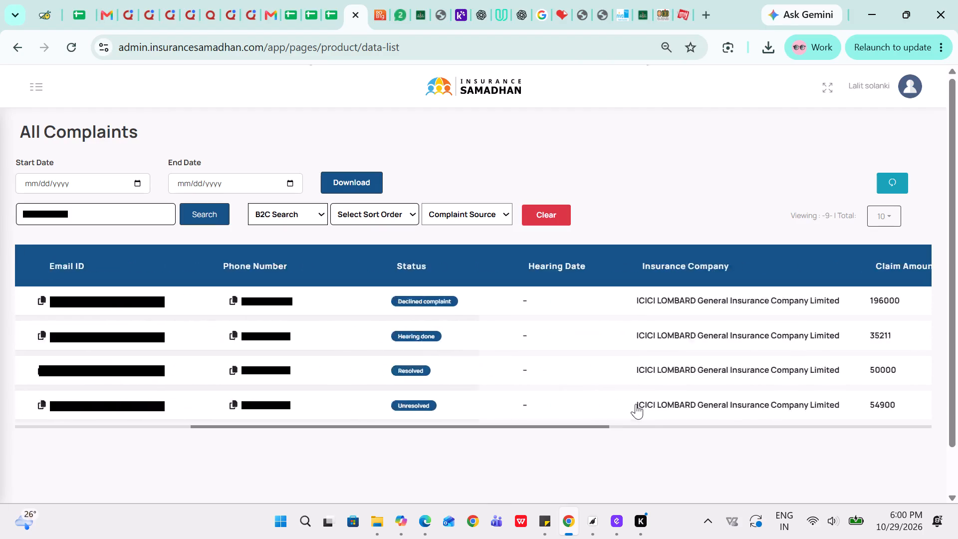
pyautogui.hscroll(-2, 636, 404)
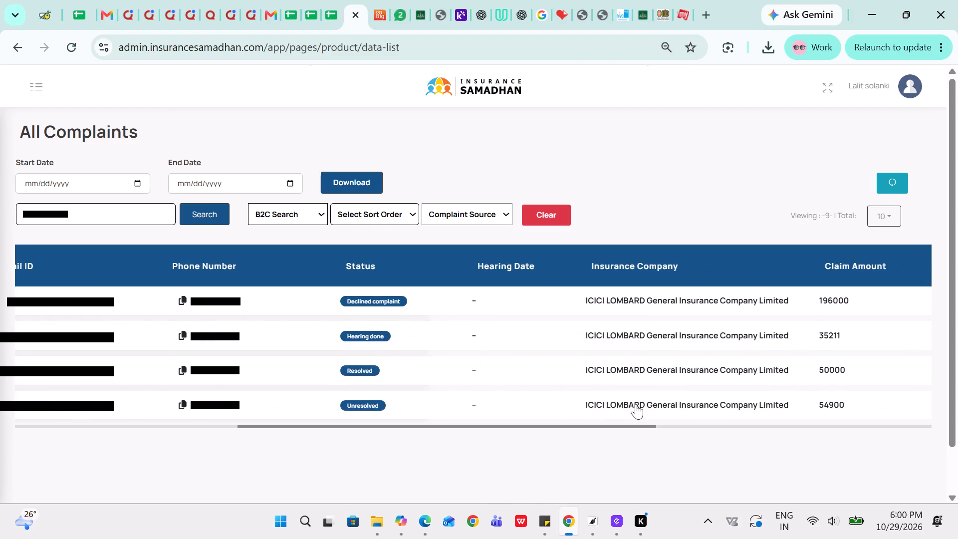
pyautogui.scroll(-1, 636, 404)
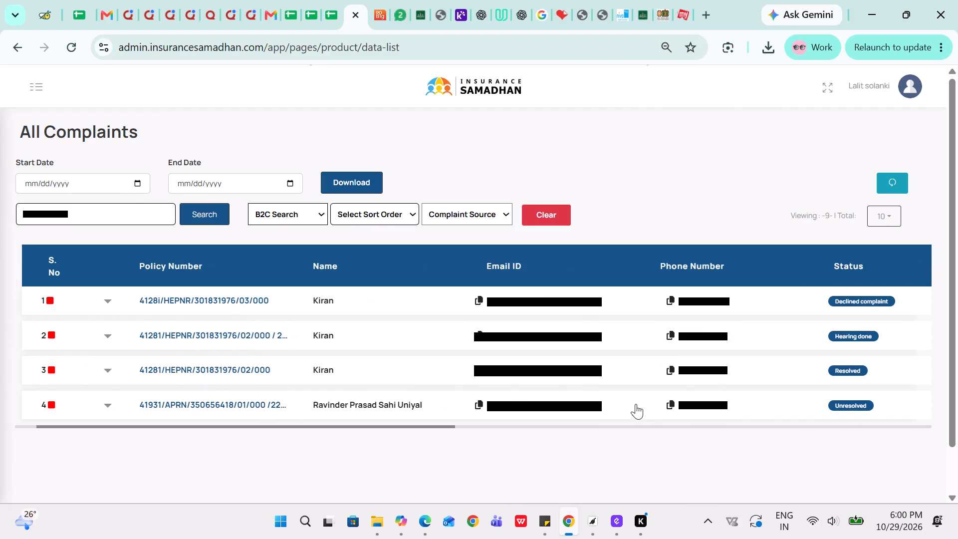
pyautogui.click(636, 404)
pyautogui.click(687, 439)
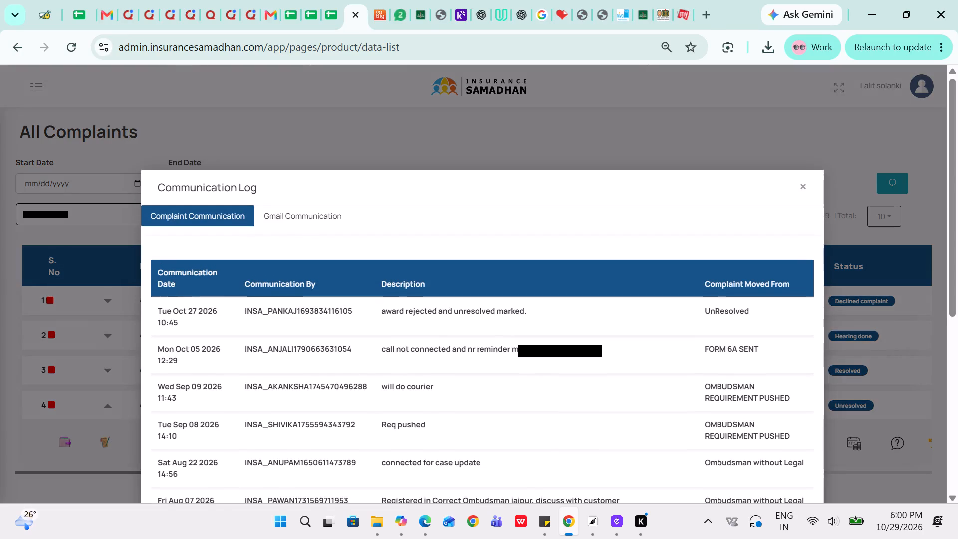
# Read the two latest complaint communication entries, dated Oct 27 and Oct 05 2026, and close the log and the complaint's expanded row.
pyautogui.moveTo(539, 317); pyautogui.dragTo(350, 274)
pyautogui.click(493, 318)
pyautogui.moveTo(548, 313); pyautogui.dragTo(470, 313)
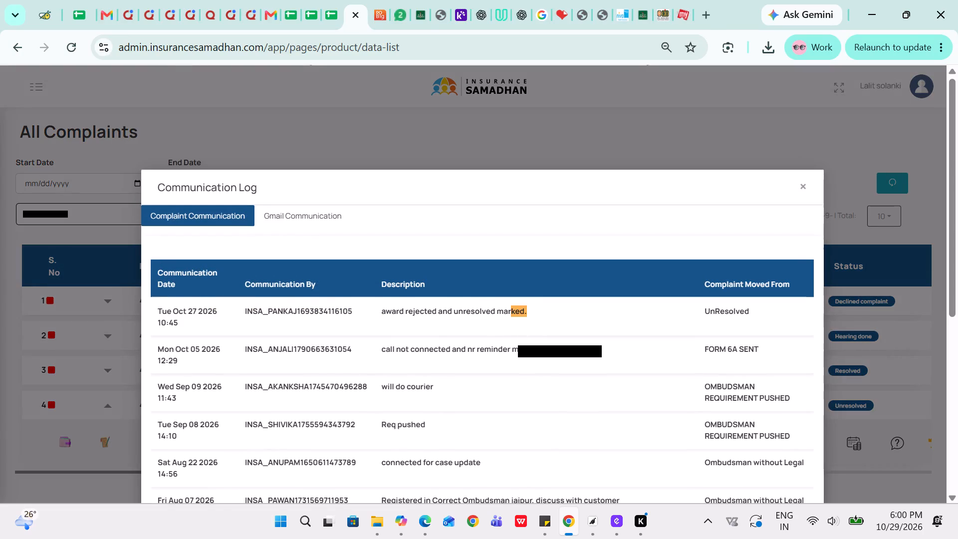
pyautogui.moveTo(470, 313); pyautogui.dragTo(439, 314)
pyautogui.click(576, 351)
pyautogui.moveTo(579, 352); pyautogui.dragTo(426, 351)
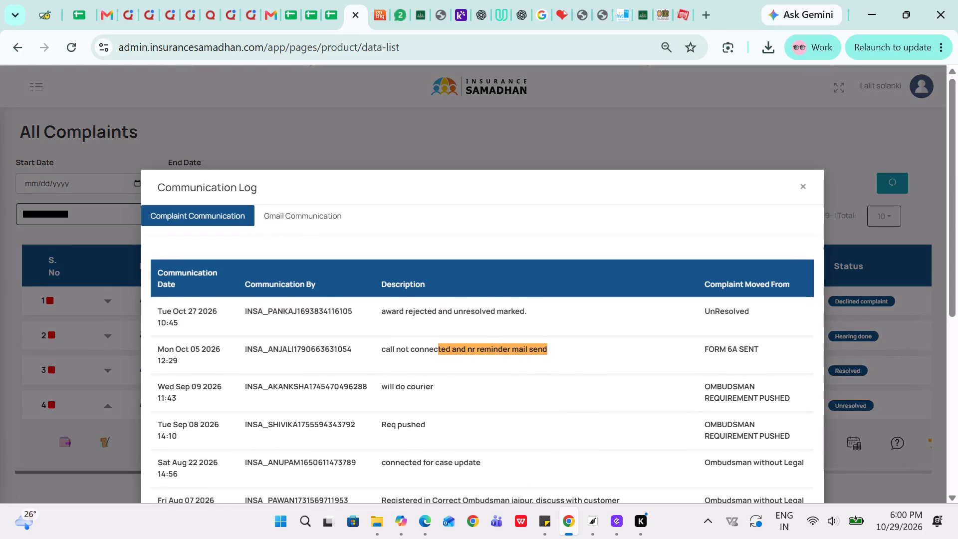
pyautogui.click(307, 136)
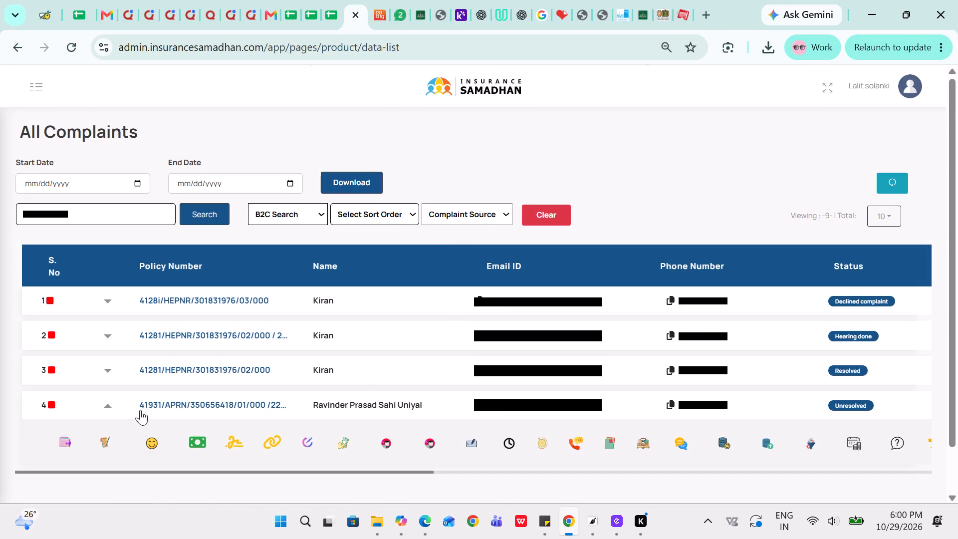
pyautogui.click(114, 405)
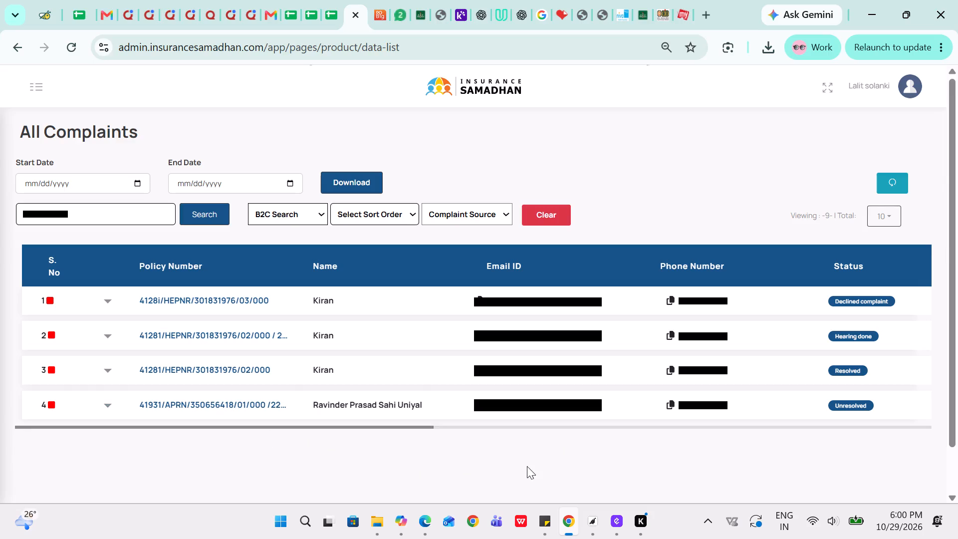
# Examine the listed complaints' status, hearing date and insurance company again.
pyautogui.hscroll(-4, 651, 401)
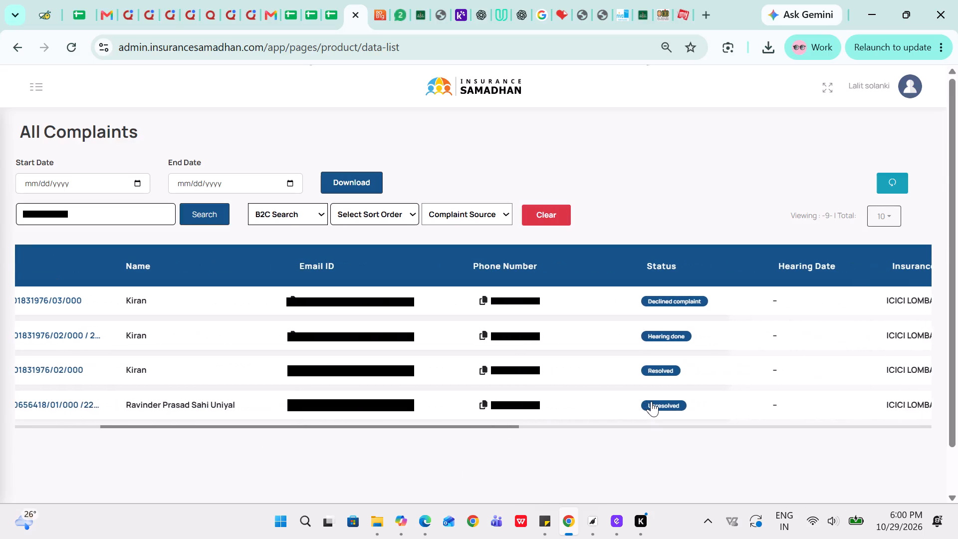
pyautogui.hscroll(-1, 651, 401)
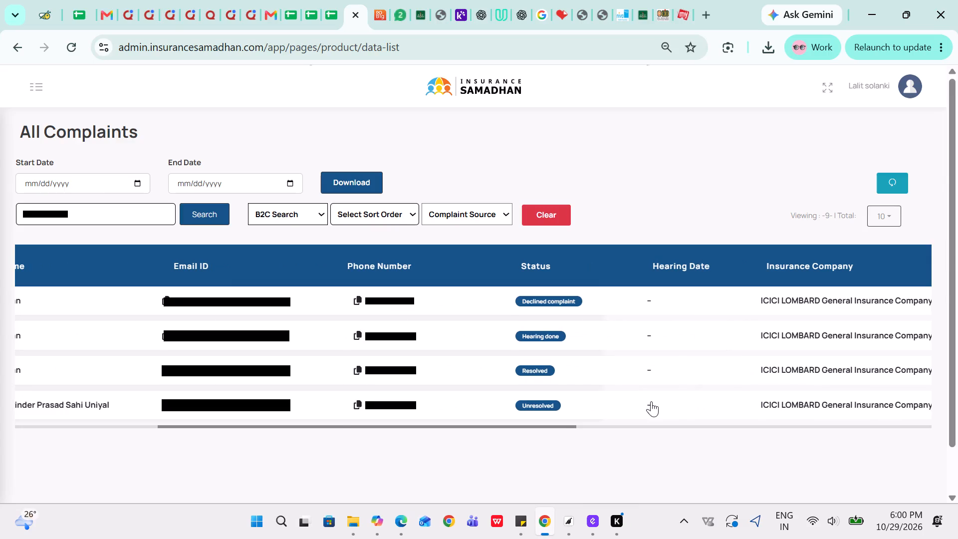
pyautogui.hscroll(-1, 651, 401)
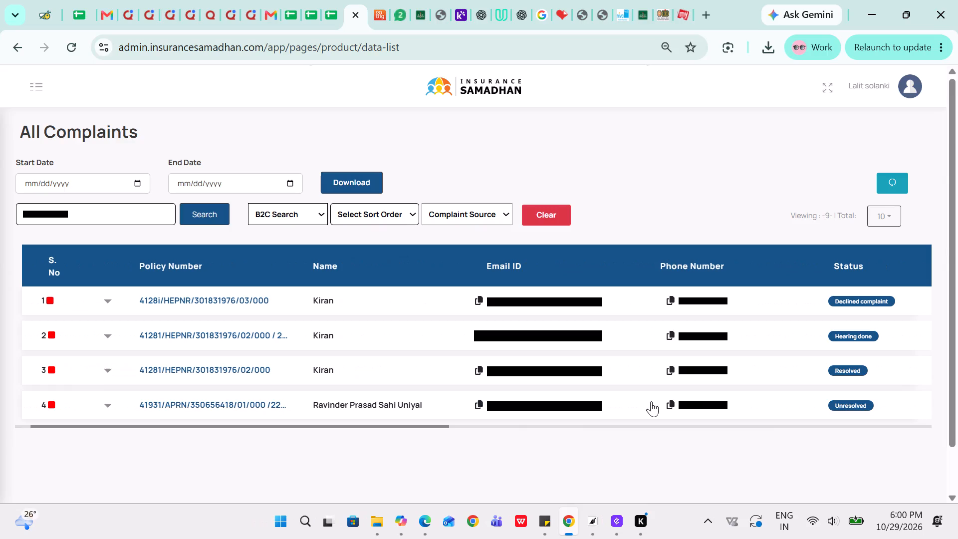
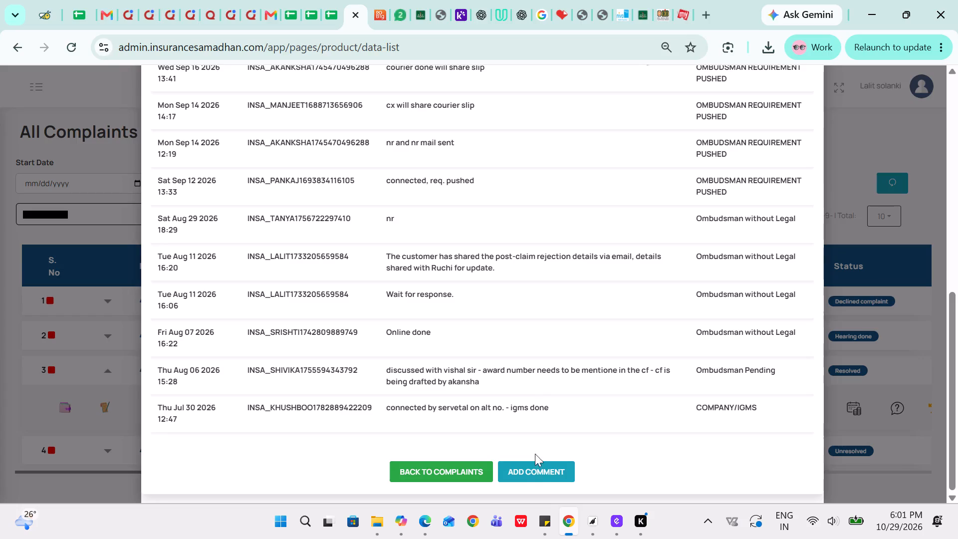
# Add a comment to the third complaint's communication log with the description "amount not received. // wait for according to award time".
pyautogui.click(543, 474)
pyautogui.click(482, 341)
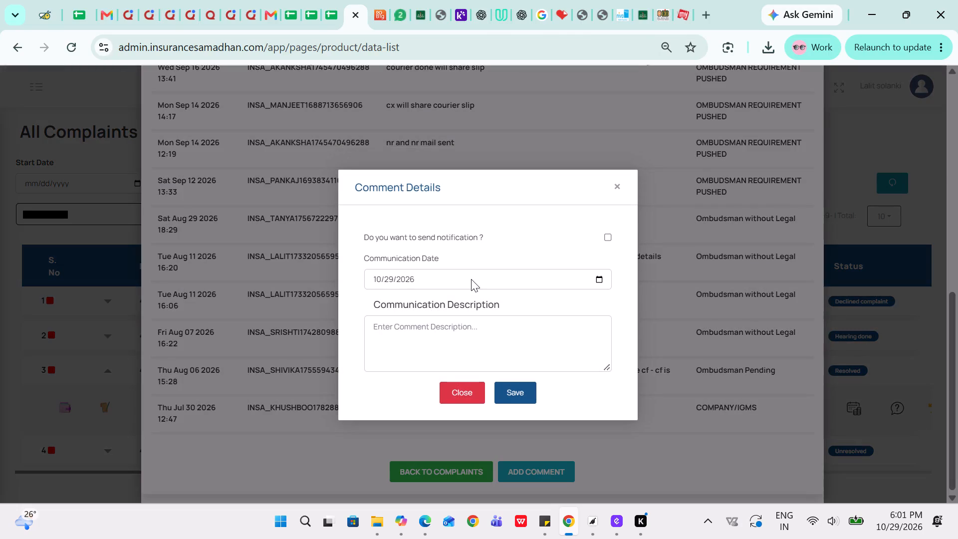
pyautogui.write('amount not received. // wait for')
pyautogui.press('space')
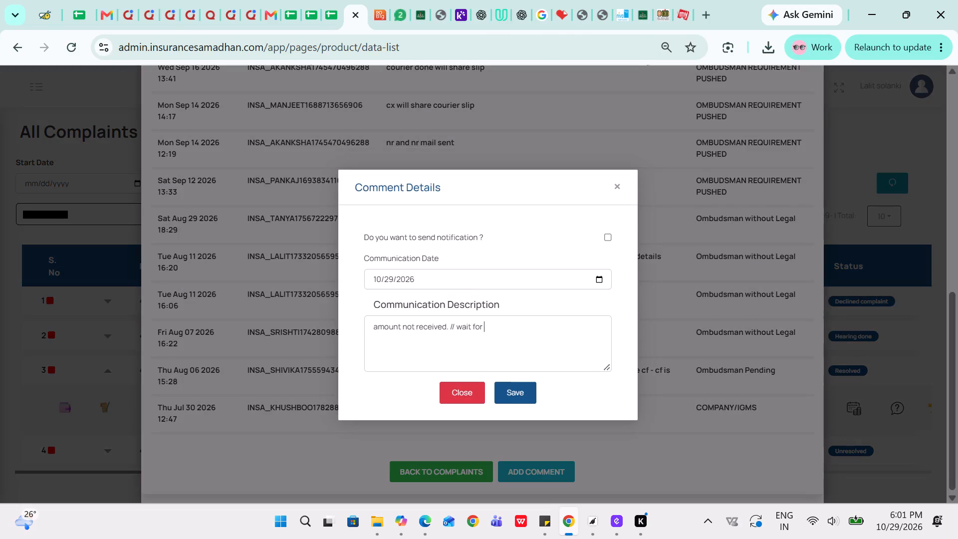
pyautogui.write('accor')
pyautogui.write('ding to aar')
# Finish the Resolved complaint's comment as "amount not received. // wait for according to award time.", save it, and close its communication log.
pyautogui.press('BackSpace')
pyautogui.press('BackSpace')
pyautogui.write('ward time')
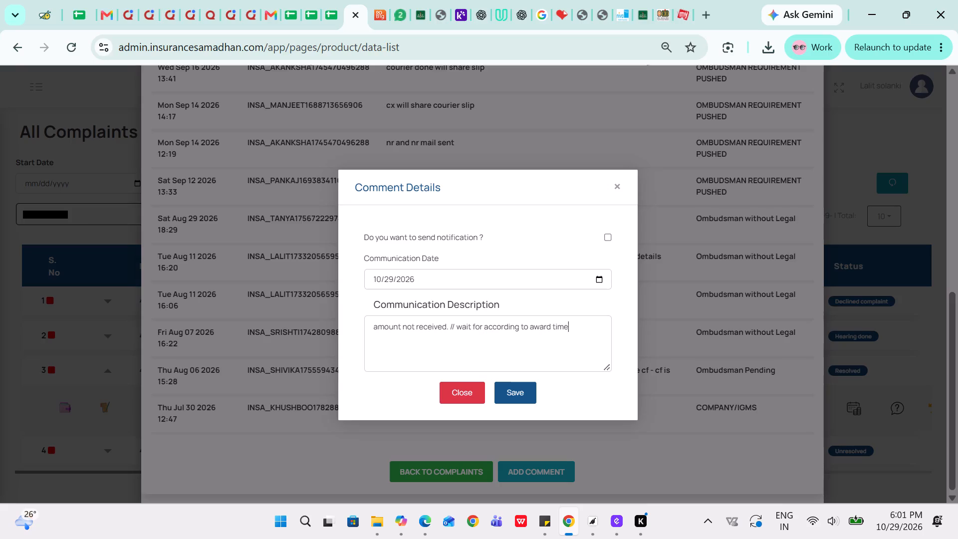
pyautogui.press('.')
pyautogui.click(519, 391)
pyautogui.scroll(7, 504, 390)
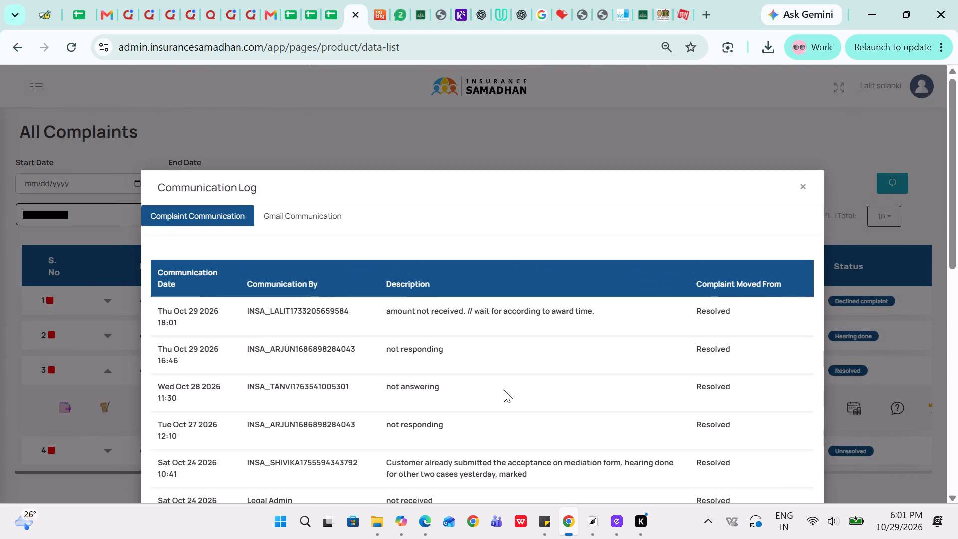
pyautogui.scroll(7, 504, 390)
pyautogui.click(358, 129)
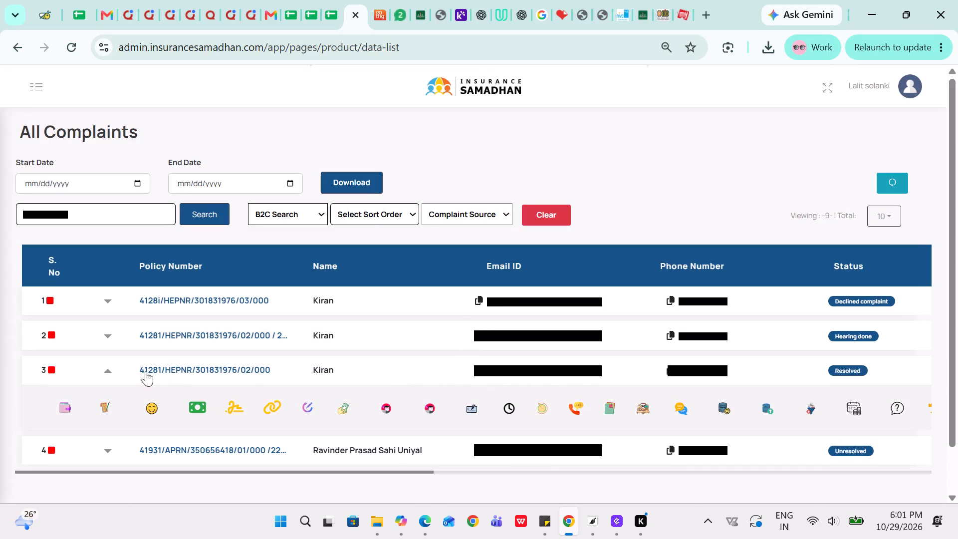
pyautogui.click(103, 371)
pyautogui.click(488, 471)
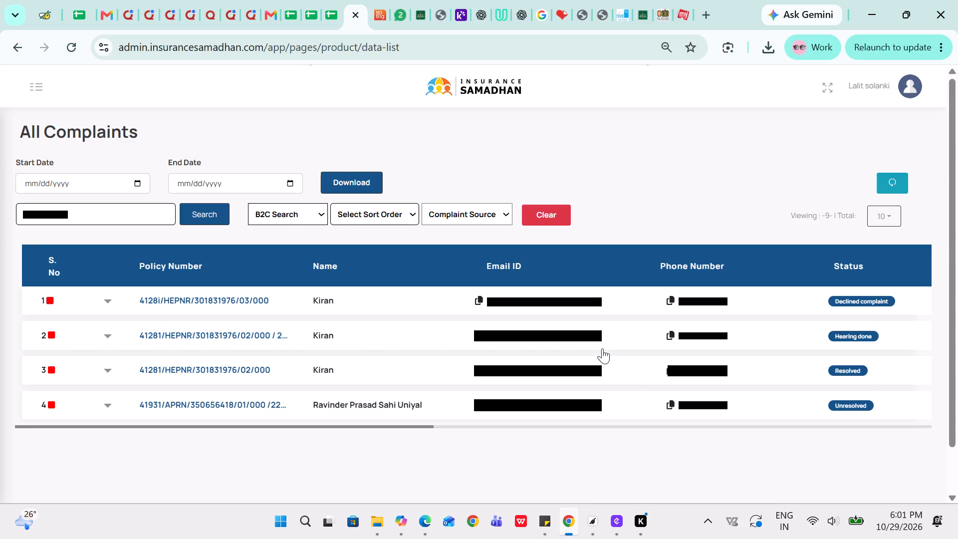
# Check the listed complaints' details, then examine the Ombudsman section of the Unresolved complaint, including its reference numbers and hearing date.
pyautogui.hscroll(-3, 602, 348)
pyautogui.hscroll(1, 602, 348)
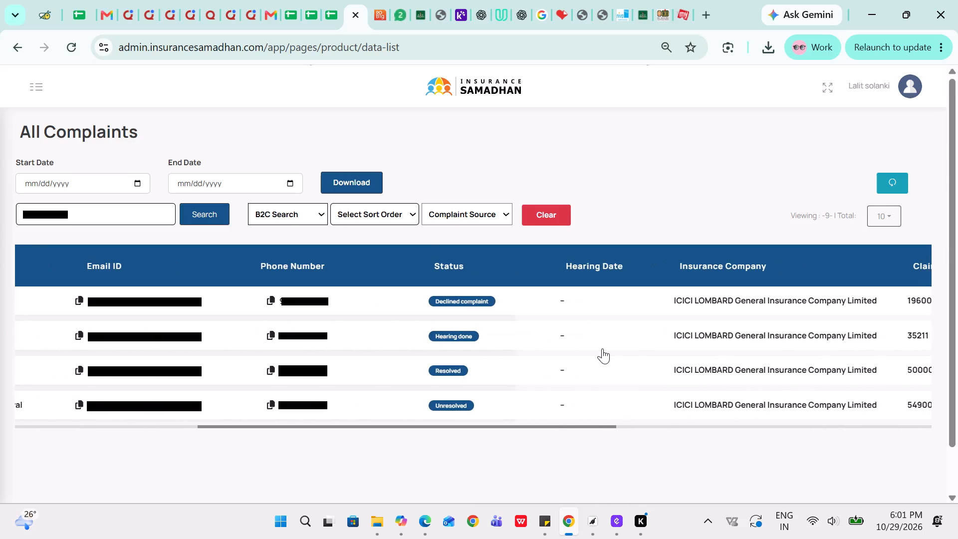
pyautogui.hscroll(1, 602, 348)
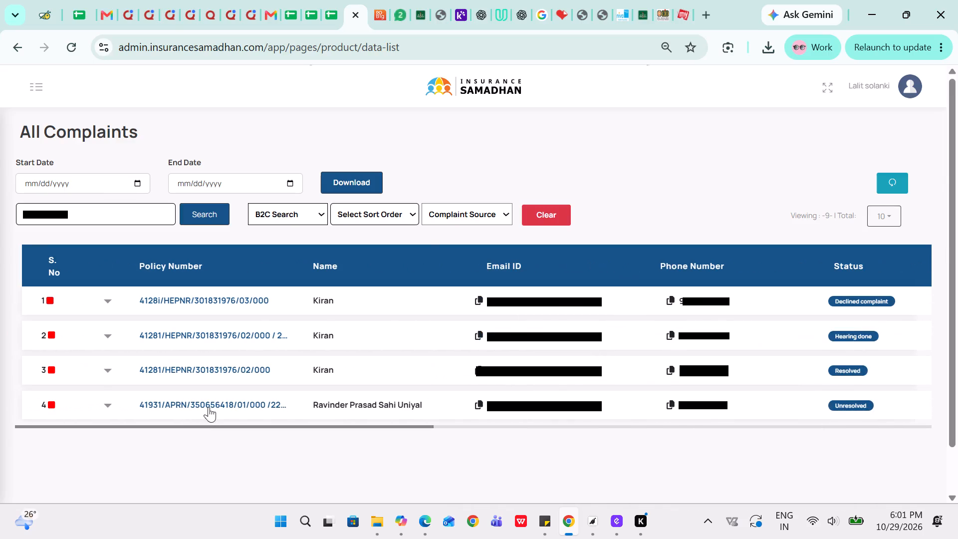
pyautogui.click(219, 407)
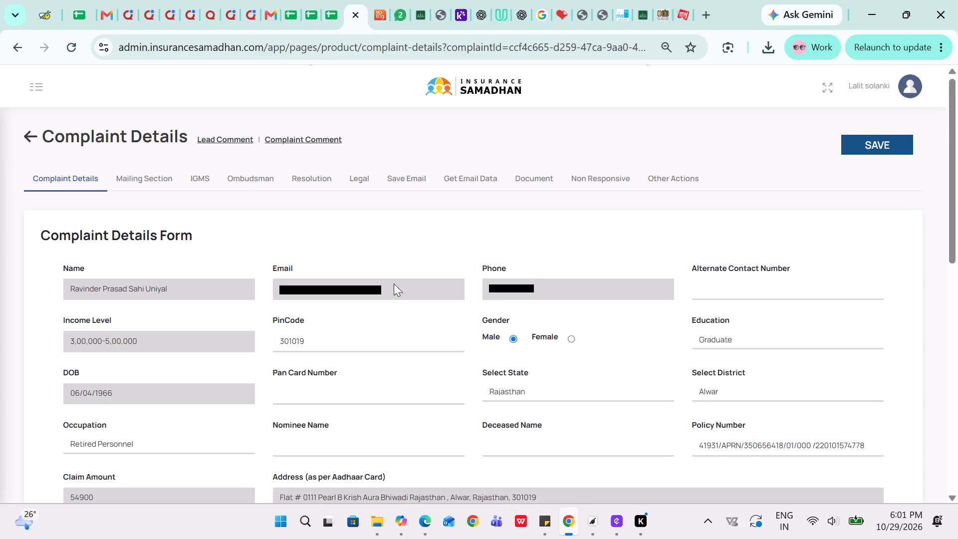
pyautogui.click(240, 179)
pyautogui.scroll(-1, 289, 419)
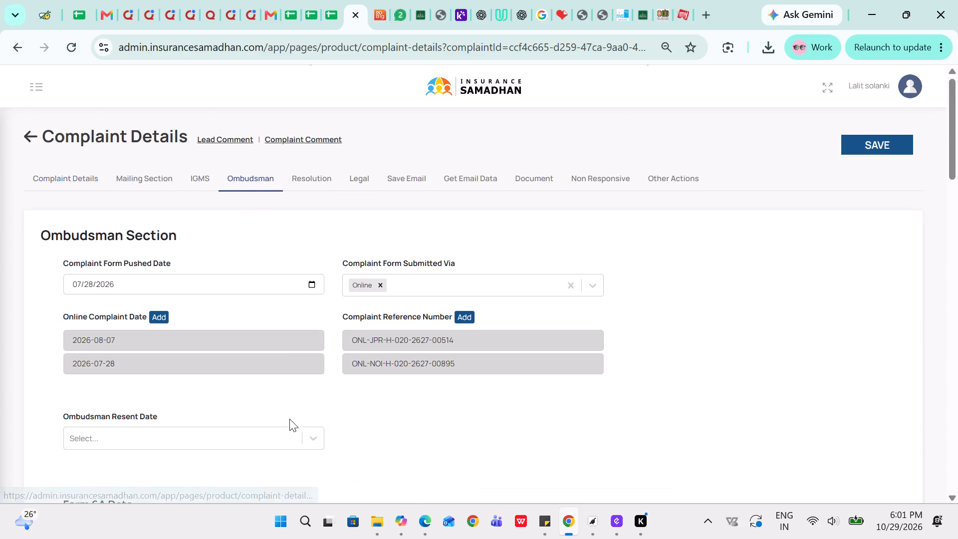
pyautogui.scroll(-7, 289, 419)
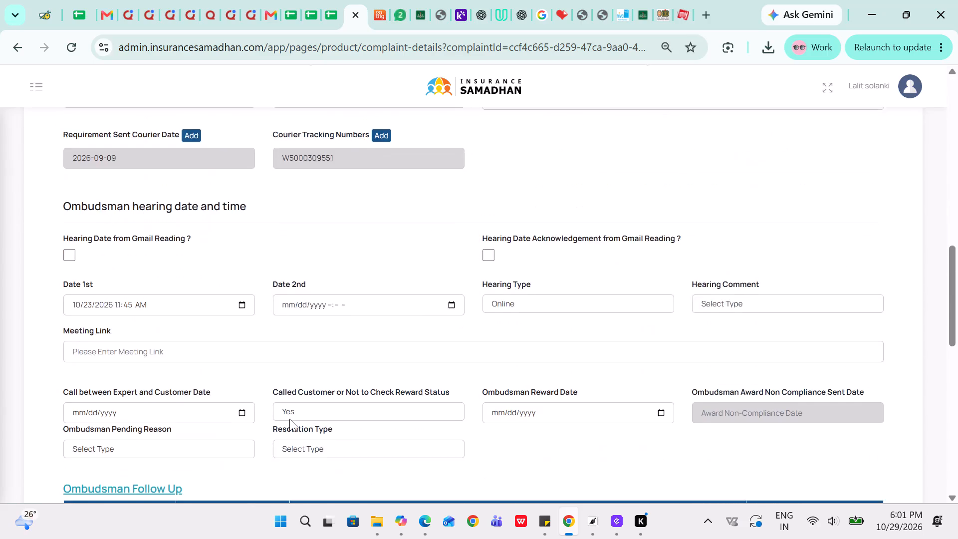
pyautogui.scroll(-1, 289, 419)
pyautogui.scroll(7, 289, 419)
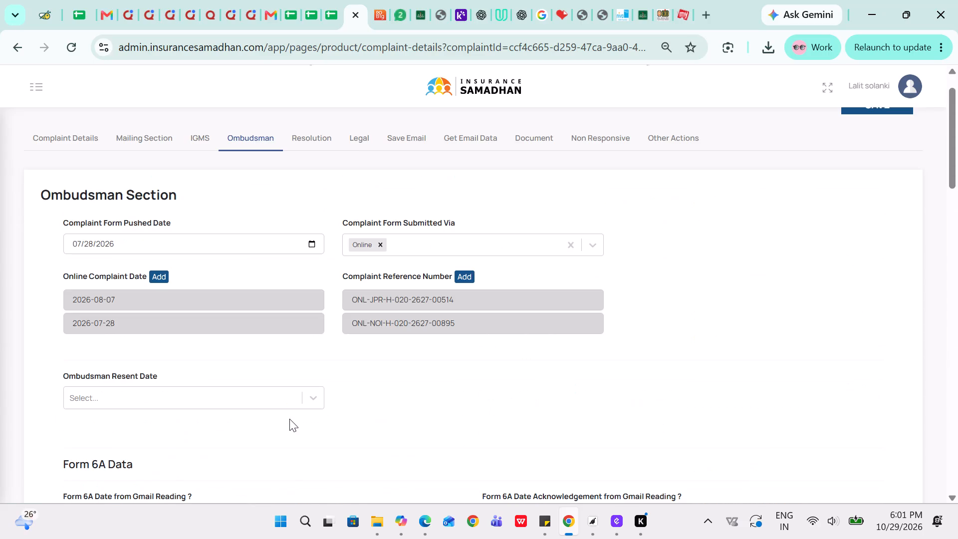
pyautogui.click(73, 181)
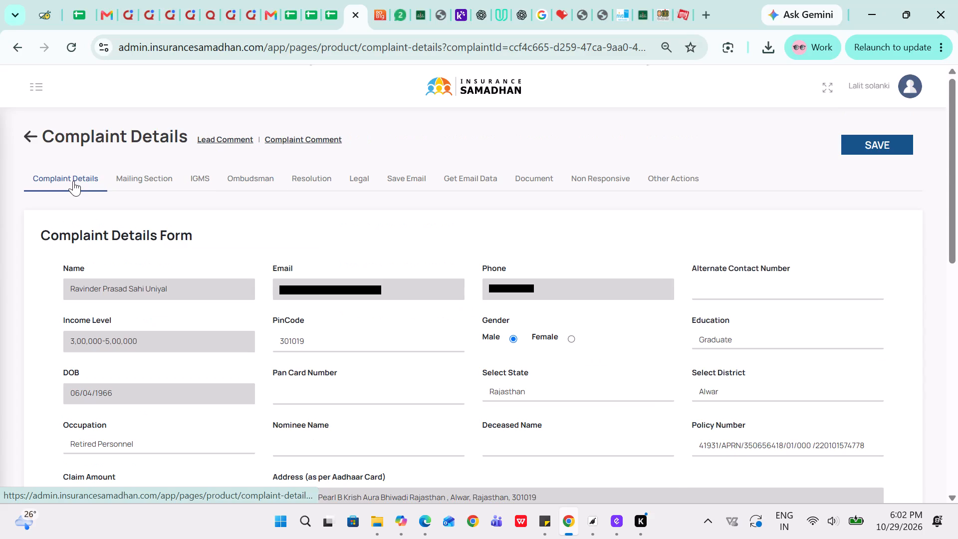
# Copy the phone number in row 3 of the Oct 29 missed-call sheet again and return to the complaint's details.
pyautogui.click(339, 0)
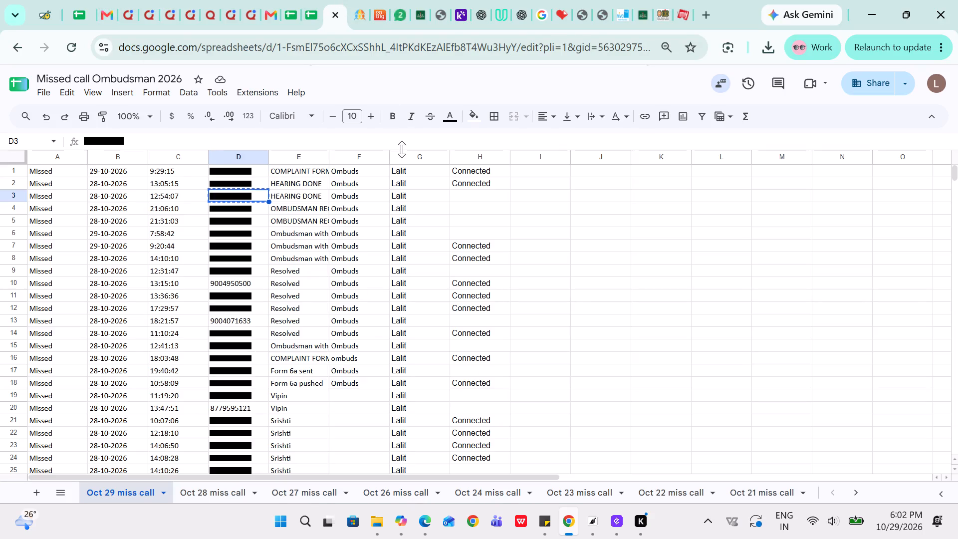
pyautogui.hotkey('ctrl', 'c')
pyautogui.click(363, 0)
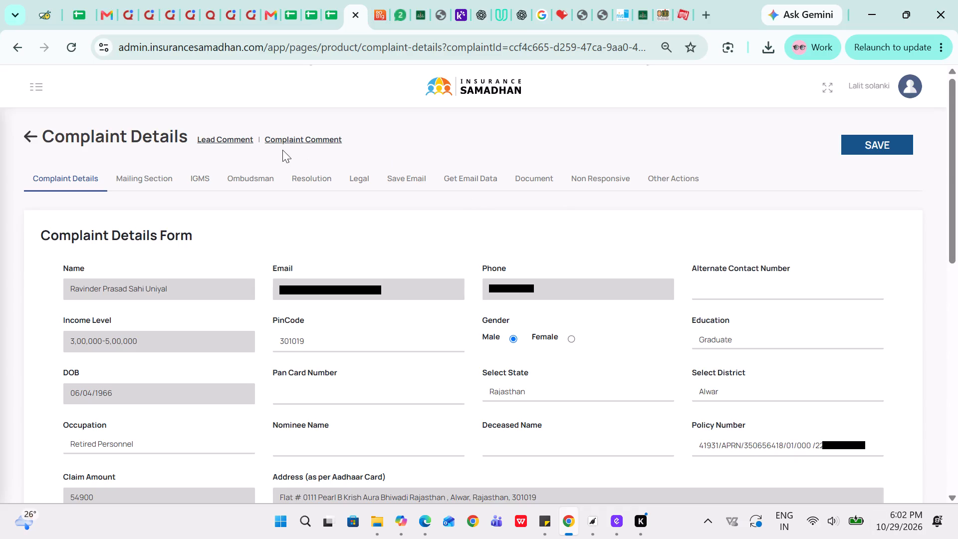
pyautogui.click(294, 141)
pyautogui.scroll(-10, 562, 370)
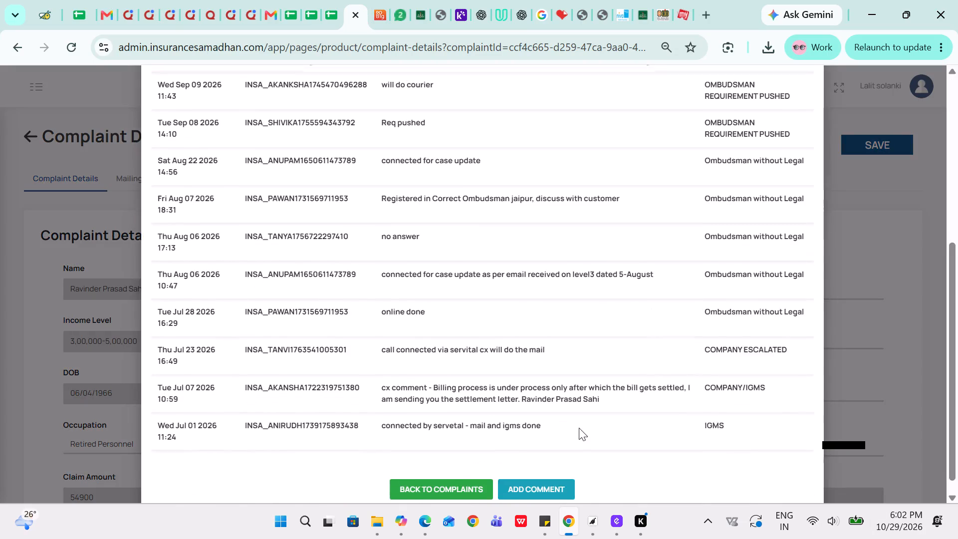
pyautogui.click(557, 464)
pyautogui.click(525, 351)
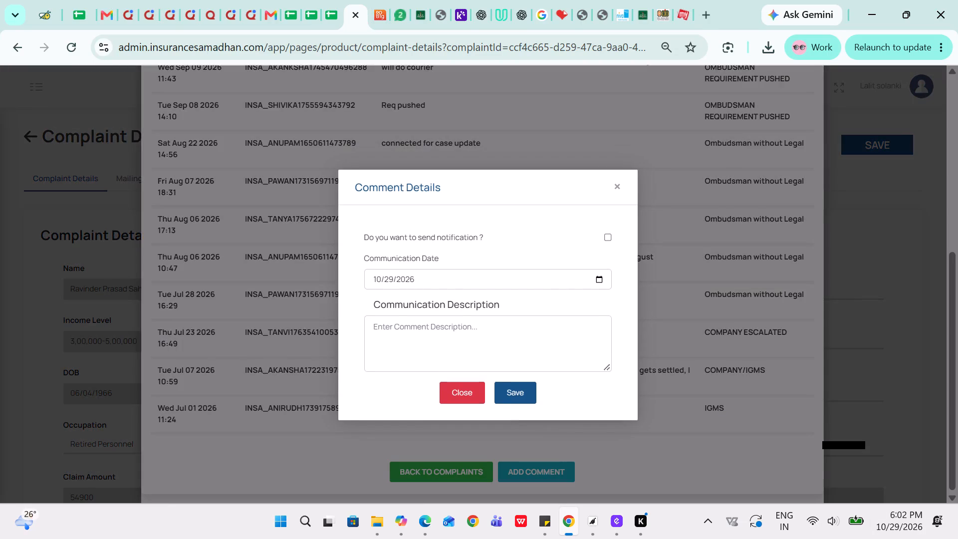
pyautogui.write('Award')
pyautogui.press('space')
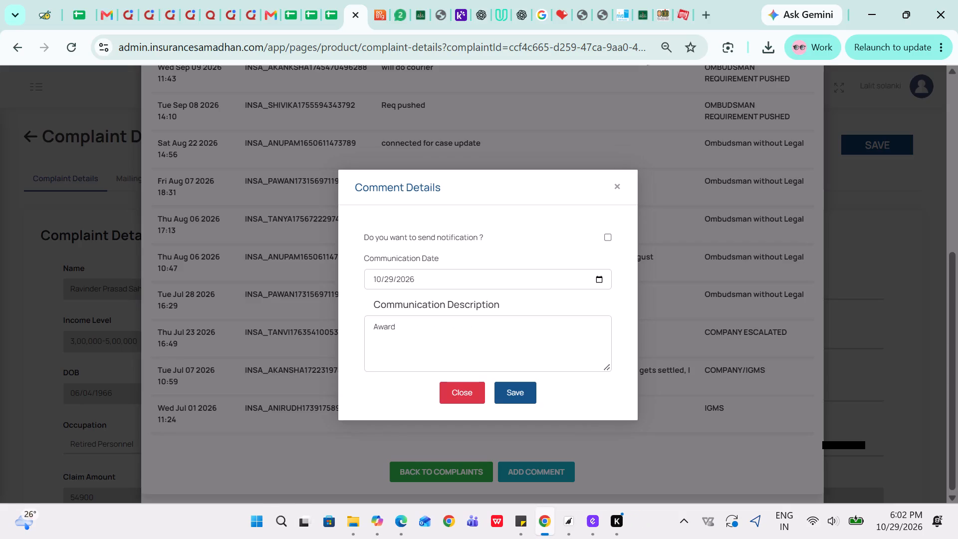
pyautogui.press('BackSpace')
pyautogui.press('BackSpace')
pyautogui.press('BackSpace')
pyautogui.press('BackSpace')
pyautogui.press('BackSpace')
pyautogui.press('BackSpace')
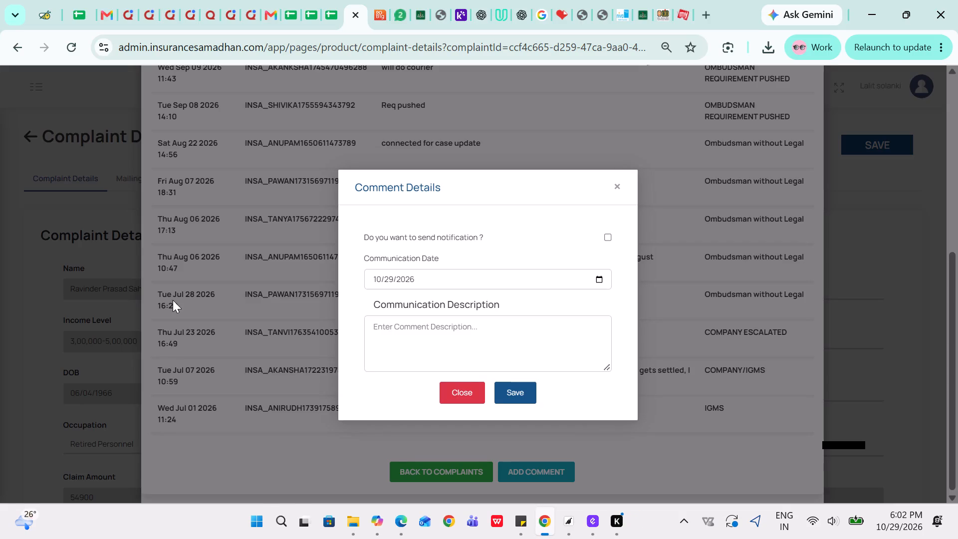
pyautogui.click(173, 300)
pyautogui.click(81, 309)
# Leave the Unresolved complaint's details and return to the All Complaints list.
pyautogui.click(38, 127)
pyautogui.click(33, 136)
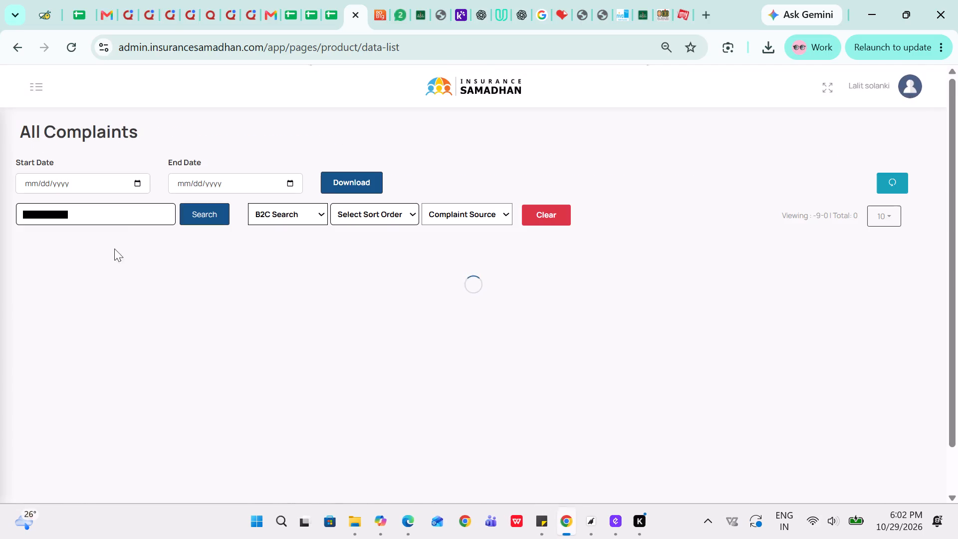
# Search All Complaints for the phone number copied from row 3 of the missed-call sheet.
pyautogui.moveTo(121, 216); pyautogui.dragTo(0, 252)
pyautogui.hotkey('ctrl', 'v')
pyautogui.click(186, 222)
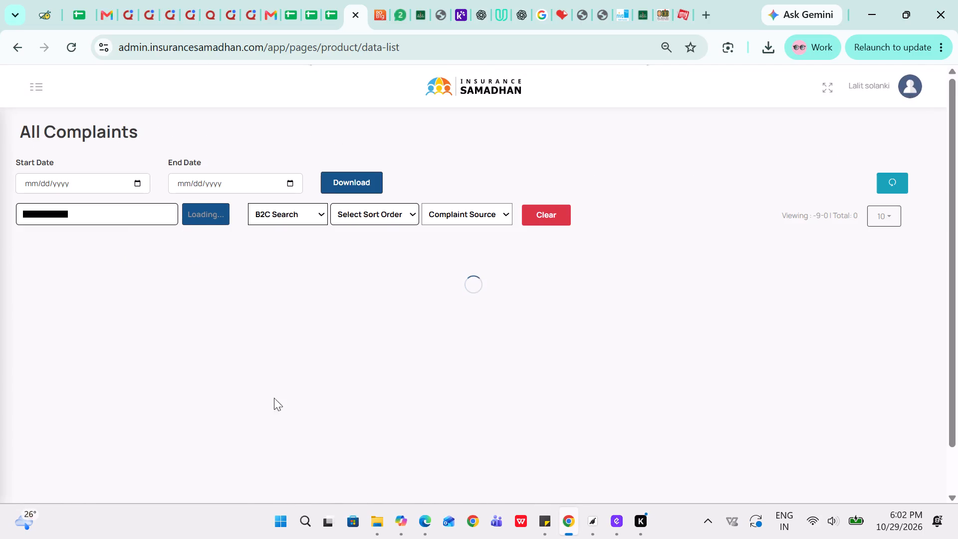
# Check the latest entry in the communication log of the found Hearing done complaint, and close the log.
pyautogui.click(651, 301)
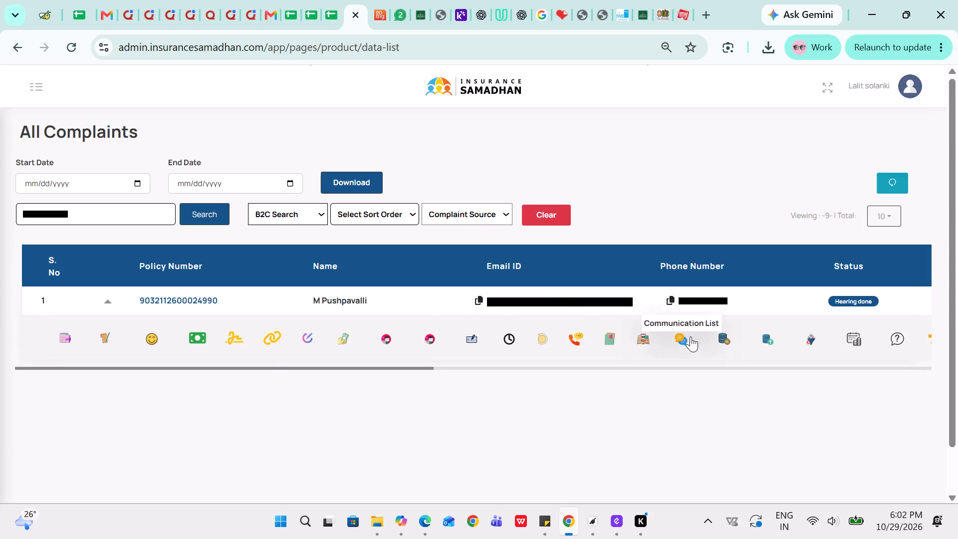
pyautogui.click(686, 337)
pyautogui.moveTo(470, 305); pyautogui.dragTo(368, 308)
pyautogui.click(530, 316)
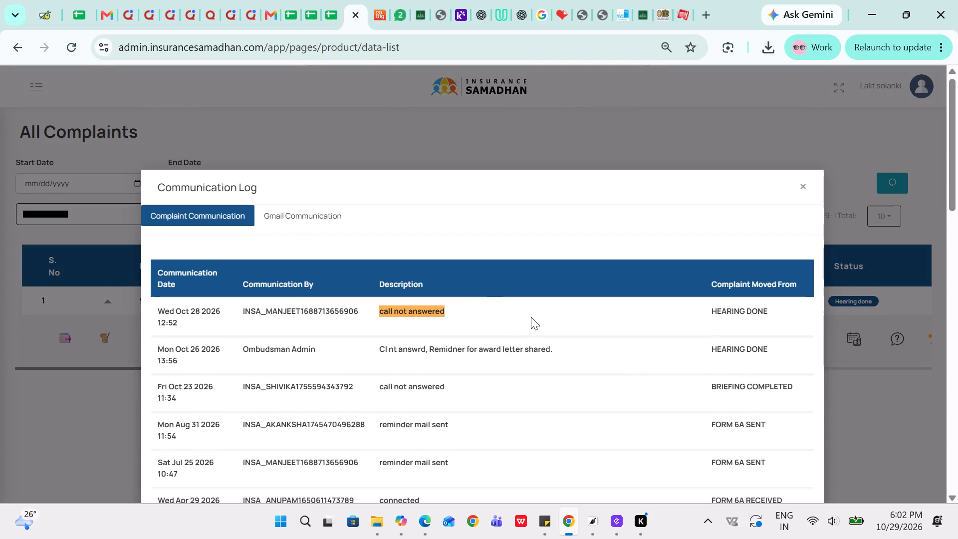
pyautogui.click(416, 130)
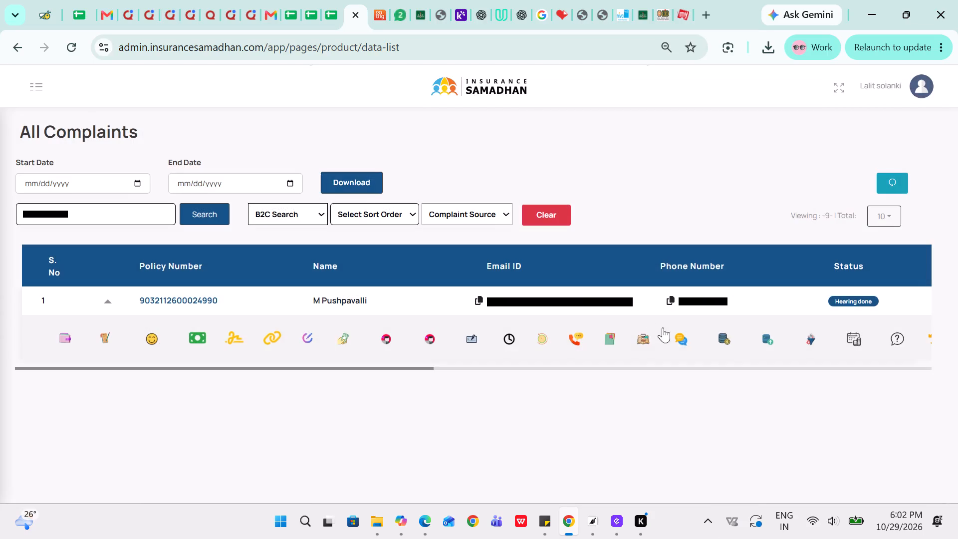
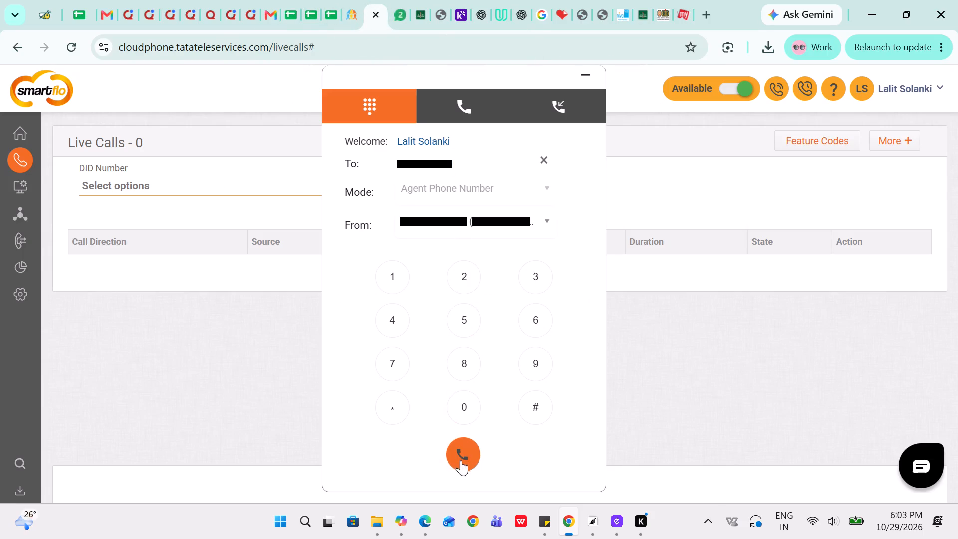
# Place the callback to the caller's number already entered in the Smartflo dialer.
pyautogui.click(461, 460)
pyautogui.click(783, 384)
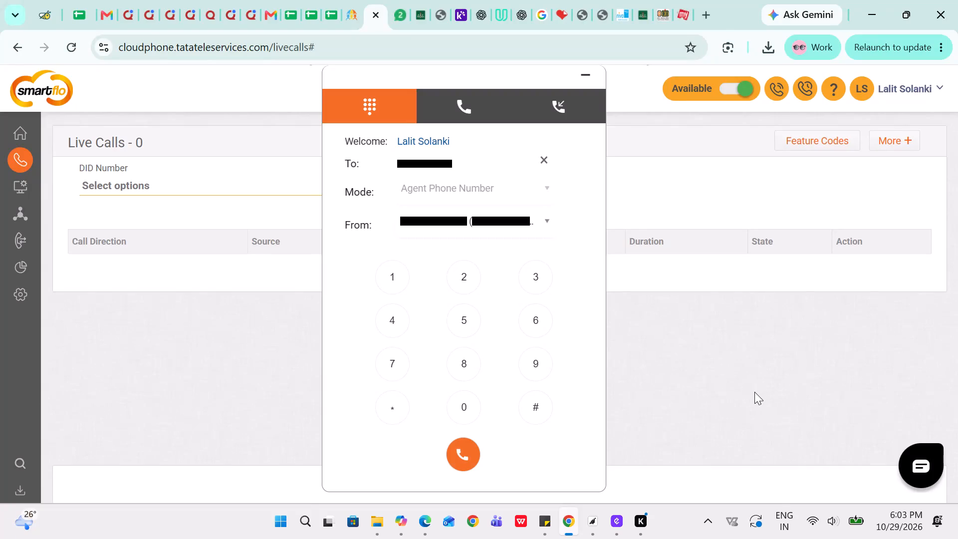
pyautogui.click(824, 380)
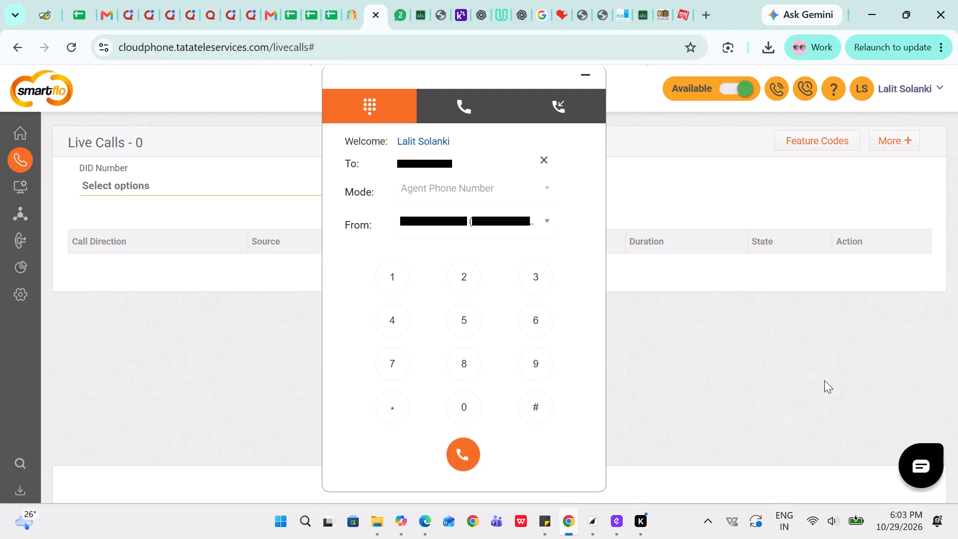
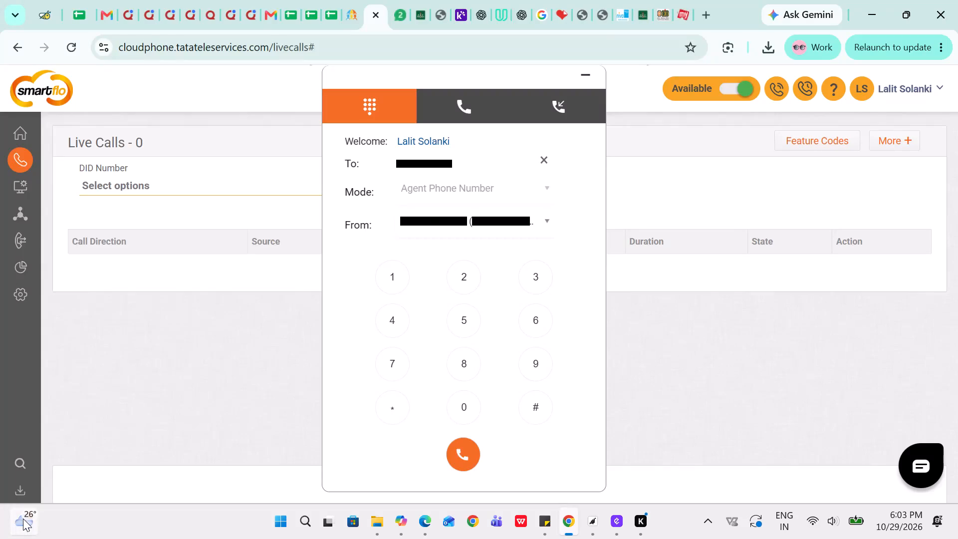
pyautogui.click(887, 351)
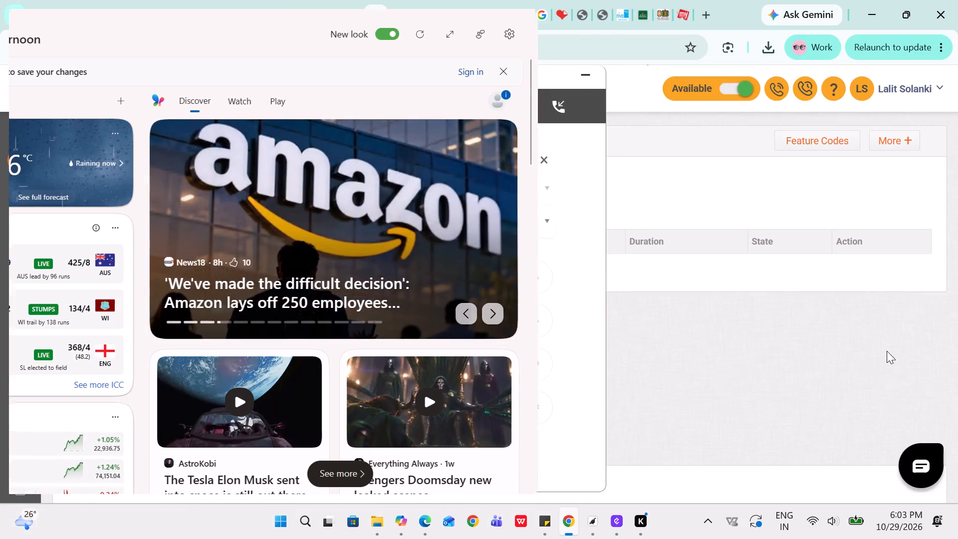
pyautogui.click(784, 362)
# Copy the phone number from the "Hearing done" complaint and enter it as the destination number in the Smartflo dialer.
pyautogui.click(358, 0)
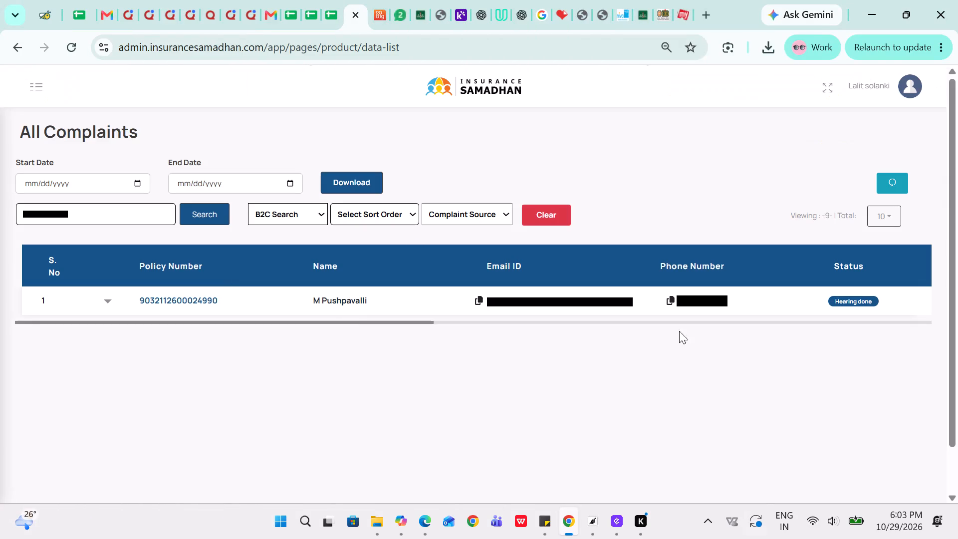
pyautogui.click(339, 384)
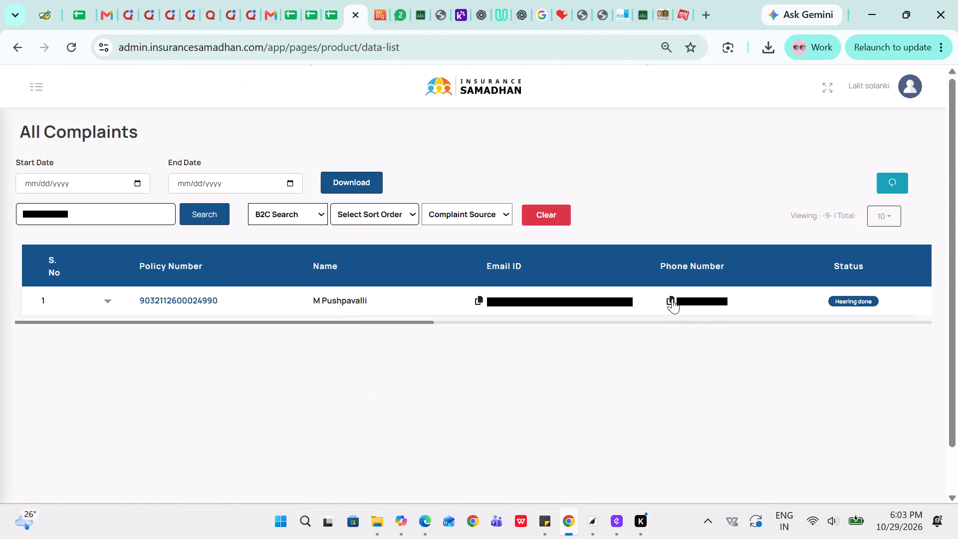
pyautogui.click(672, 298)
pyautogui.click(559, 397)
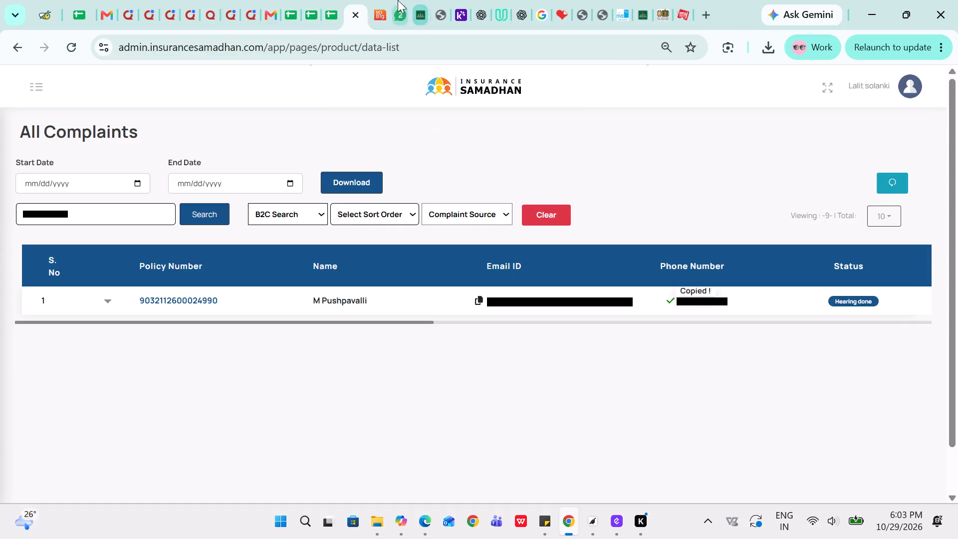
pyautogui.click(376, 0)
pyautogui.doubleClick(424, 161)
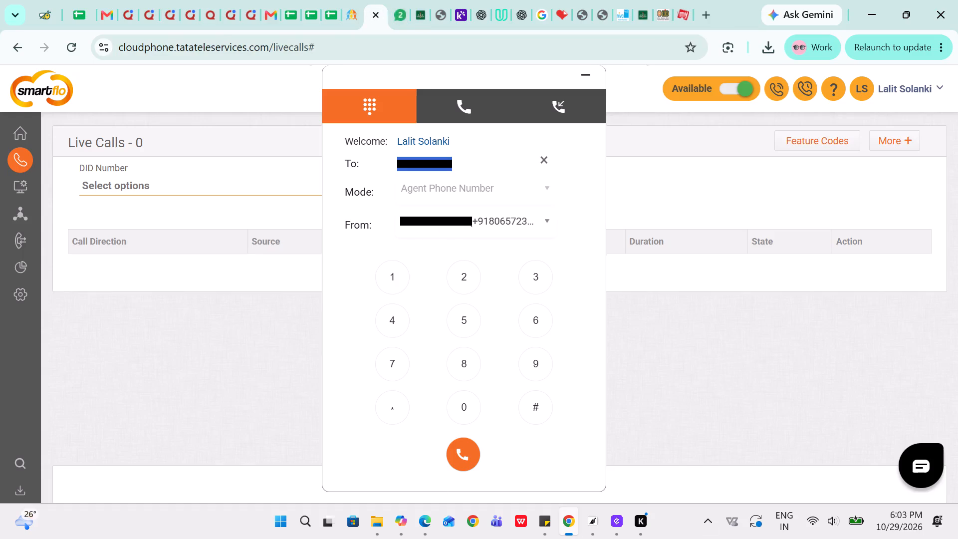
pyautogui.hotkey('ctrl', 'v')
# In the Missed call Ombudsman 2026 sheet, record the outcome "NR" in column H of row 3.
pyautogui.click(330, 0)
pyautogui.press('Right')
pyautogui.press('Right')
pyautogui.press('Right')
pyautogui.press('Right')
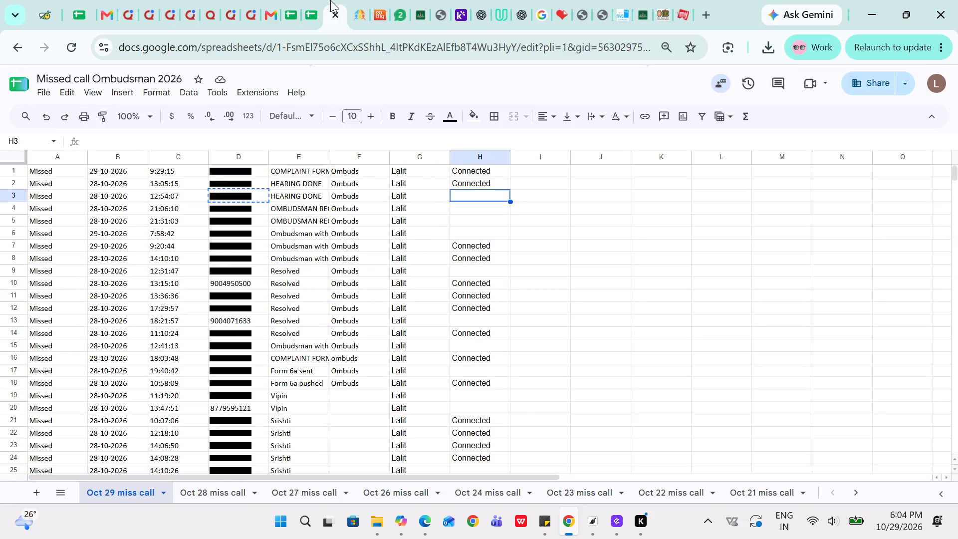
pyautogui.write('NR')
pyautogui.press('Return')
# Copy the phone number of the next missed call, in row 4 of the sheet.
pyautogui.press('Left')
pyautogui.press('Left')
pyautogui.press('Left')
pyautogui.press('Left')
pyautogui.hotkey('ctrl', 'c')
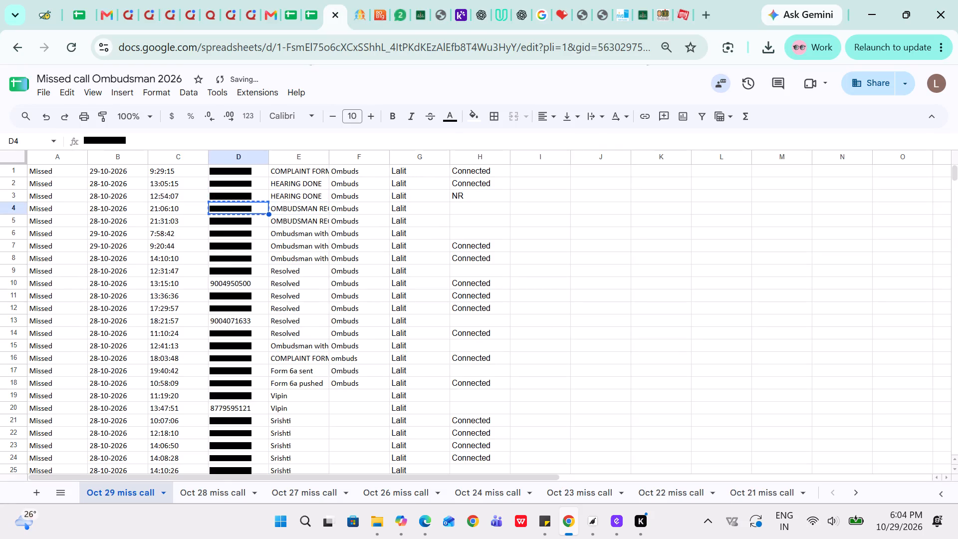
# Back in the Insurance Samadhan portal, save the comment "NR" in the "Hearing done" complaint's communication log and close the log.
pyautogui.click(352, 0)
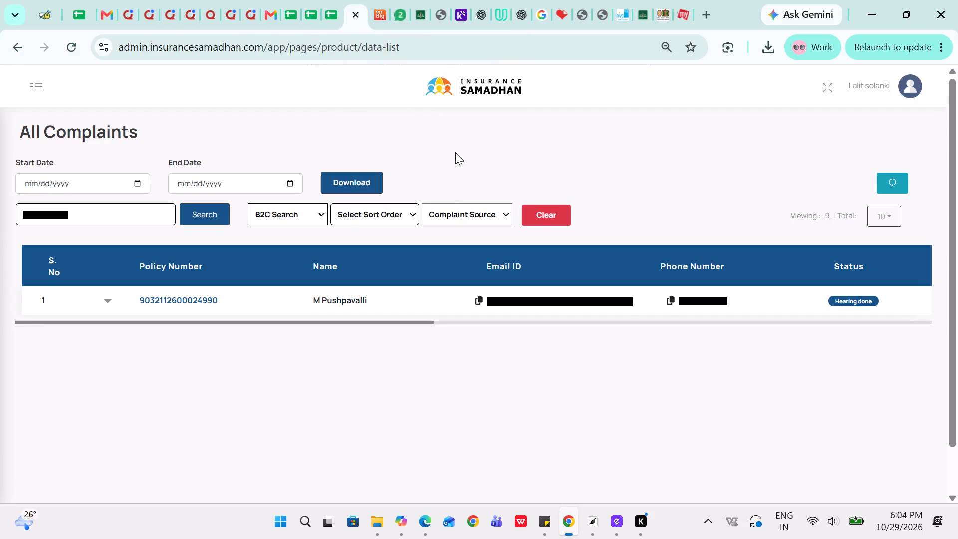
pyautogui.click(665, 298)
pyautogui.click(681, 339)
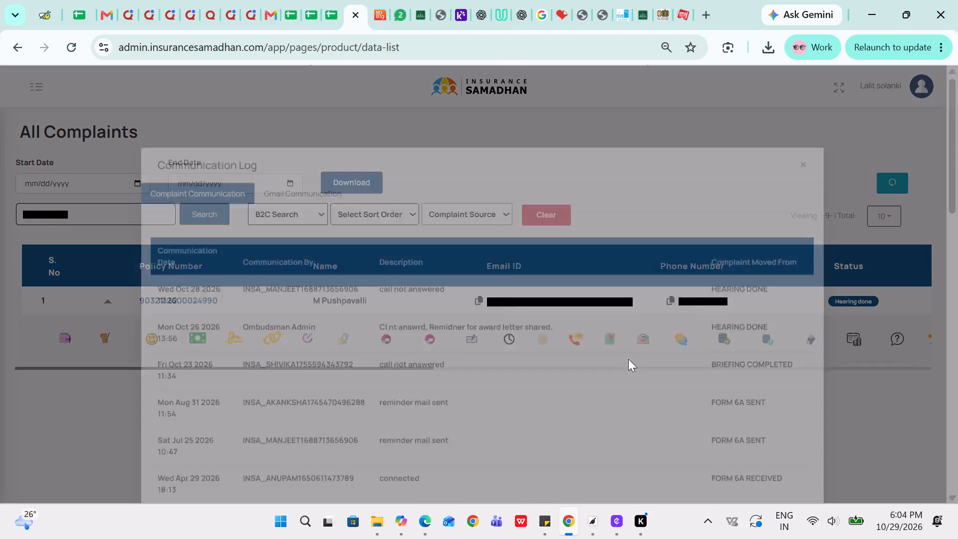
pyautogui.scroll(-15, 507, 375)
pyautogui.click(553, 469)
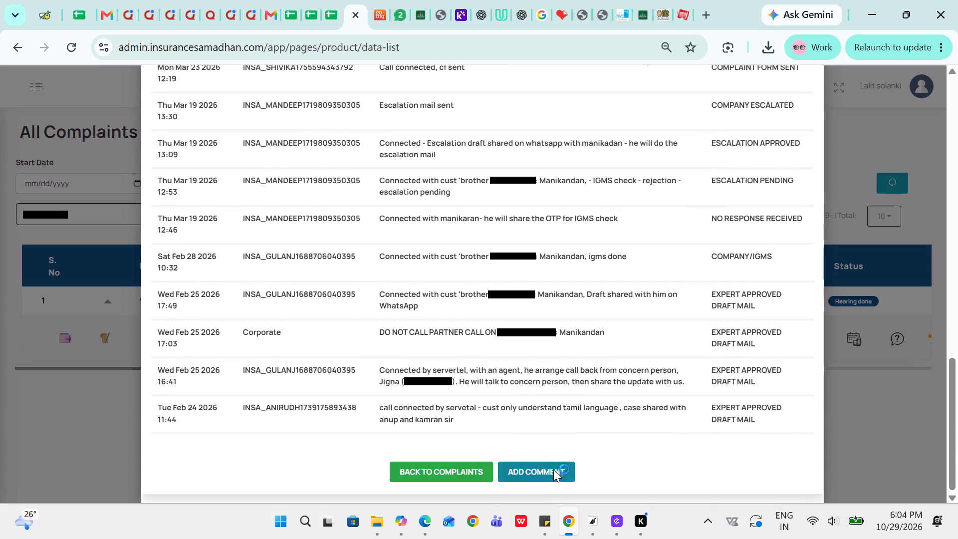
pyautogui.click(540, 339)
pyautogui.write('NR')
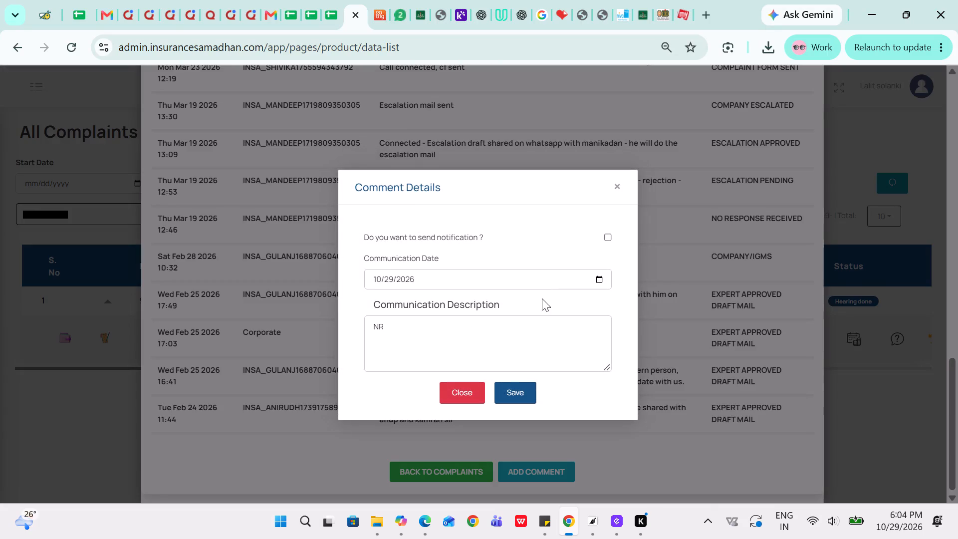
pyautogui.click(519, 395)
pyautogui.click(26, 330)
pyautogui.click(84, 246)
# Search all complaints for the phone number copied from the sheet.
pyautogui.moveTo(94, 211); pyautogui.dragTo(0, 213)
pyautogui.hotkey('ctrl', 'v')
pyautogui.click(205, 214)
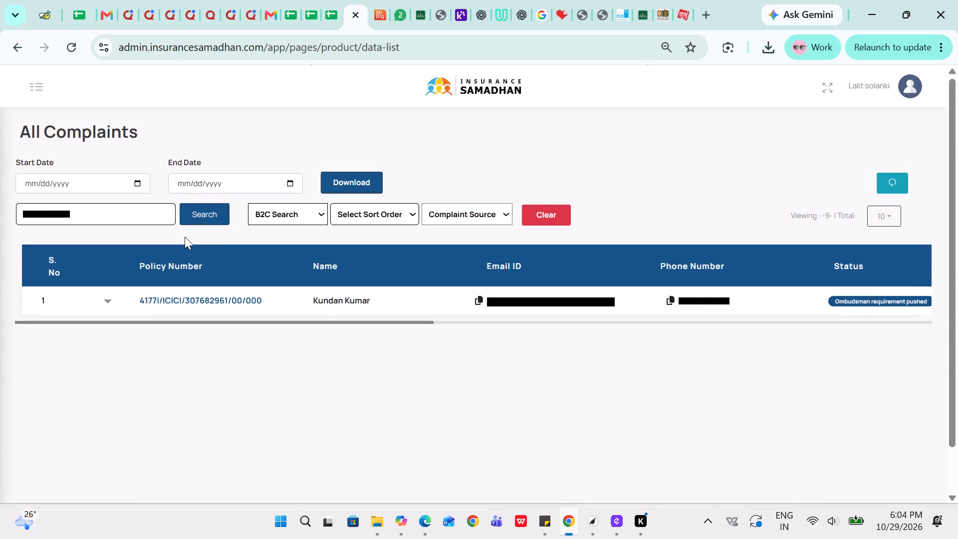
# Open the communication log of the "Ombudsman requirement pushed" complaint and examine its most recent entry.
pyautogui.click(659, 316)
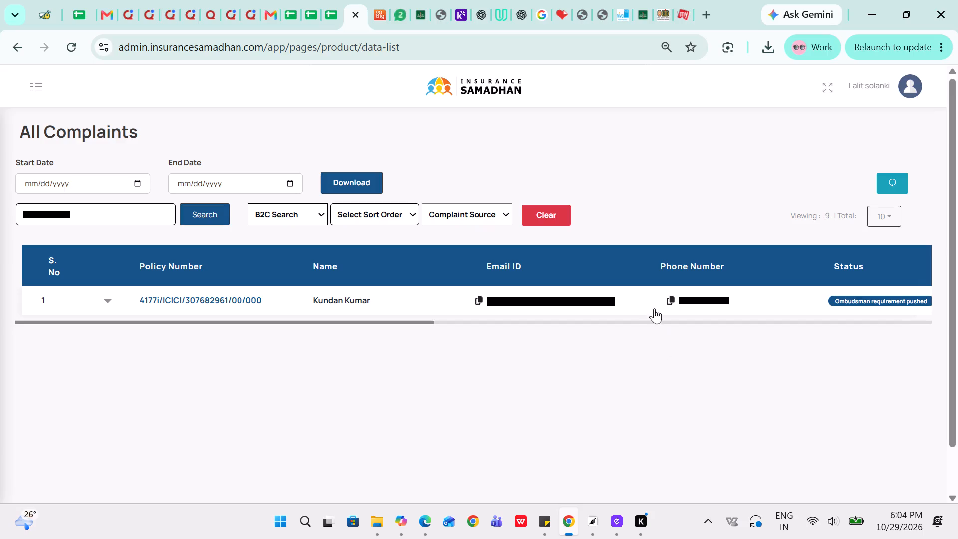
pyautogui.click(649, 301)
pyautogui.click(682, 340)
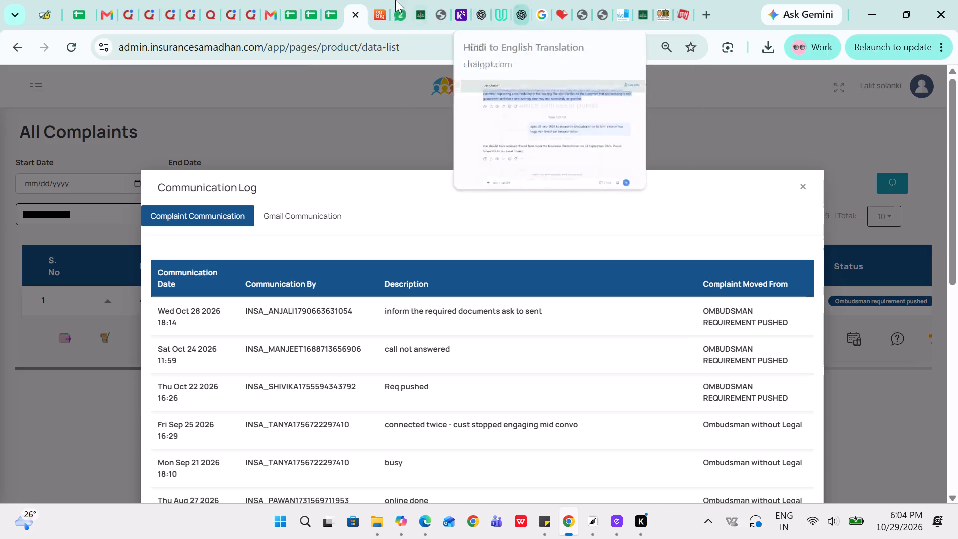
pyautogui.click(376, 119)
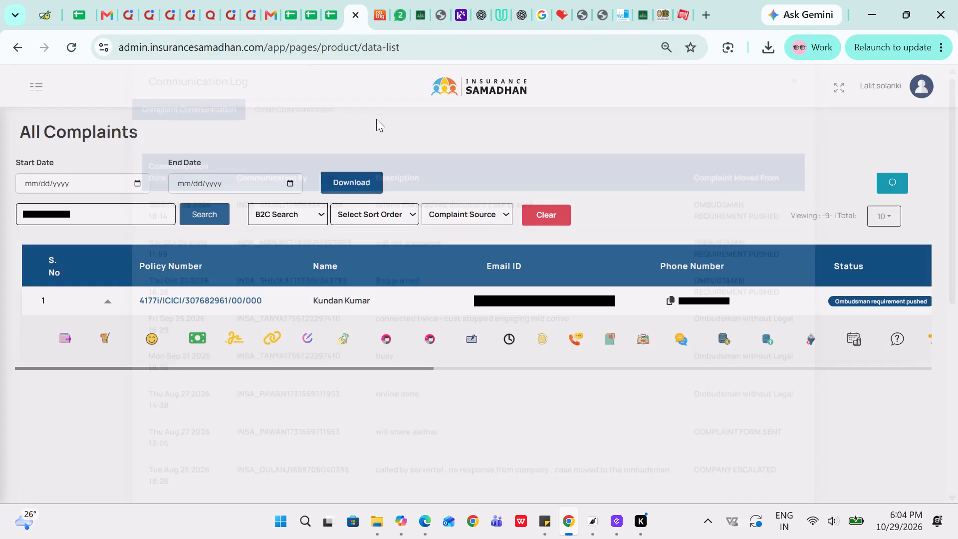
pyautogui.click(684, 342)
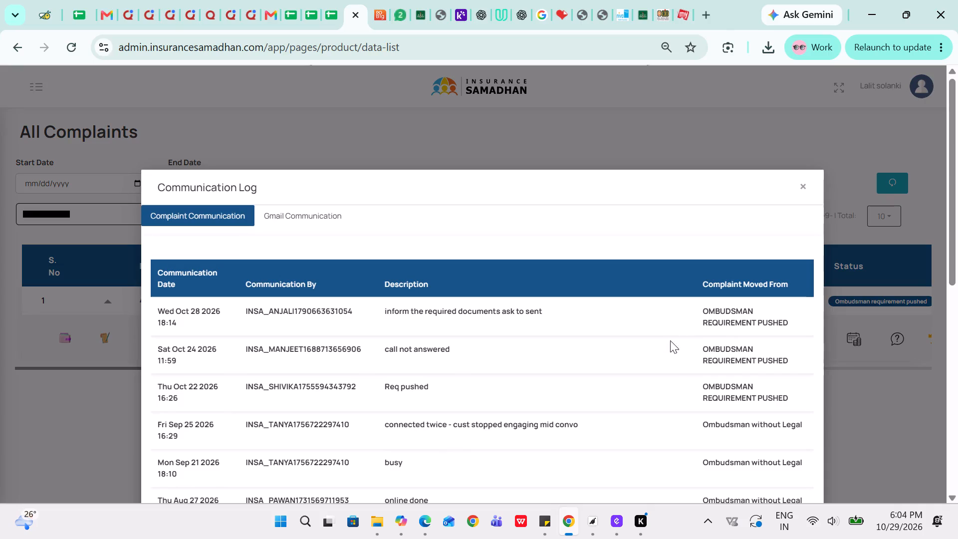
pyautogui.click(561, 385)
pyautogui.moveTo(550, 311); pyautogui.dragTo(414, 322)
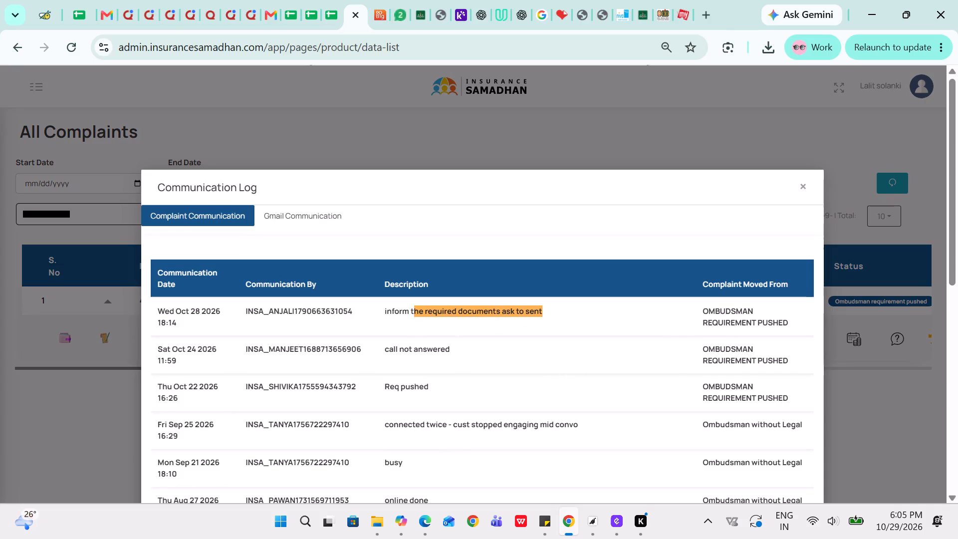
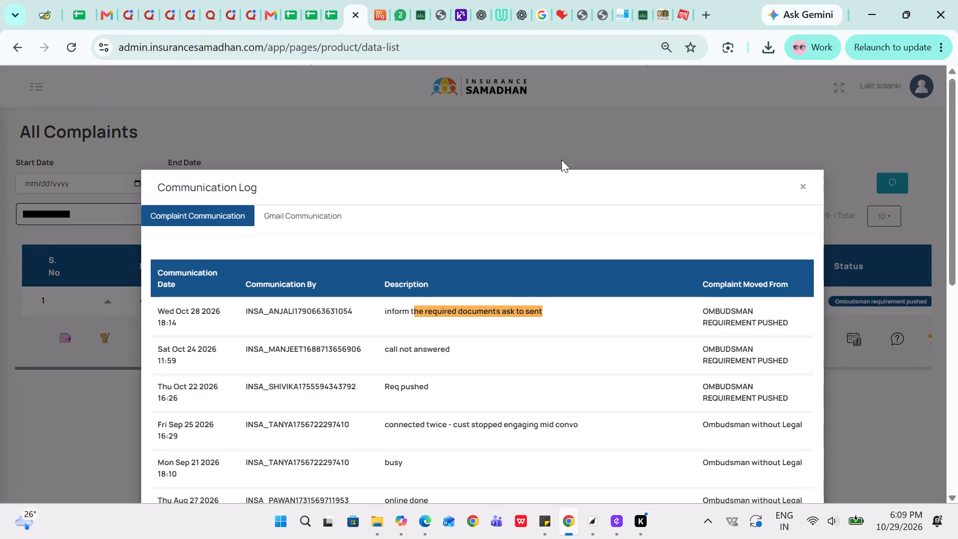
# Close the communication log and copy the customer's phone number from the "Ombudsman requirement pushed" complaint.
pyautogui.click(459, 126)
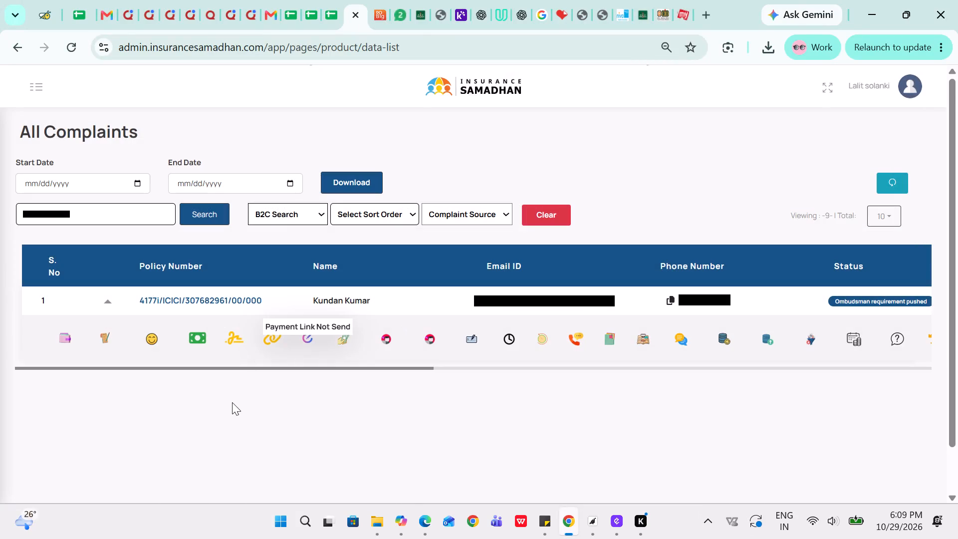
pyautogui.click(232, 402)
pyautogui.click(97, 300)
pyautogui.click(395, 390)
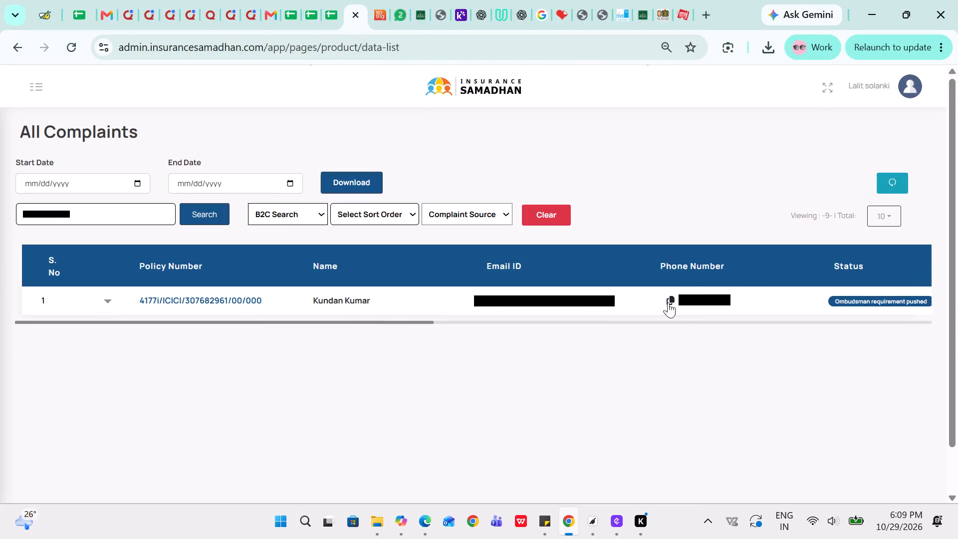
pyautogui.click(668, 302)
# Reopen the communication log of the "Ombudsman requirement pushed" complaint.
pyautogui.click(653, 306)
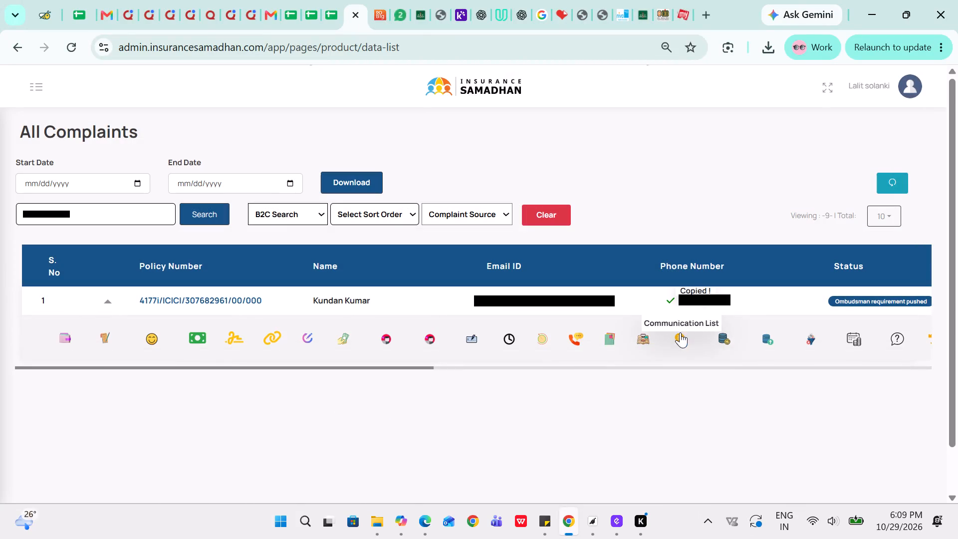
pyautogui.click(682, 339)
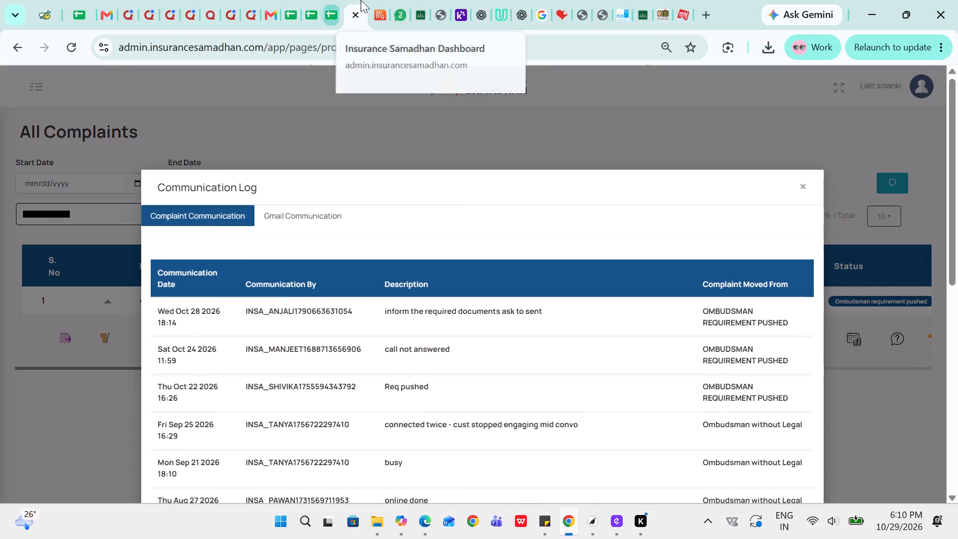
# Switch to the Smartflo dialer and replace the number to call with the copied customer phone number.
pyautogui.click(374, 0)
pyautogui.doubleClick(439, 166)
pyautogui.hotkey('ctrl', 'v')
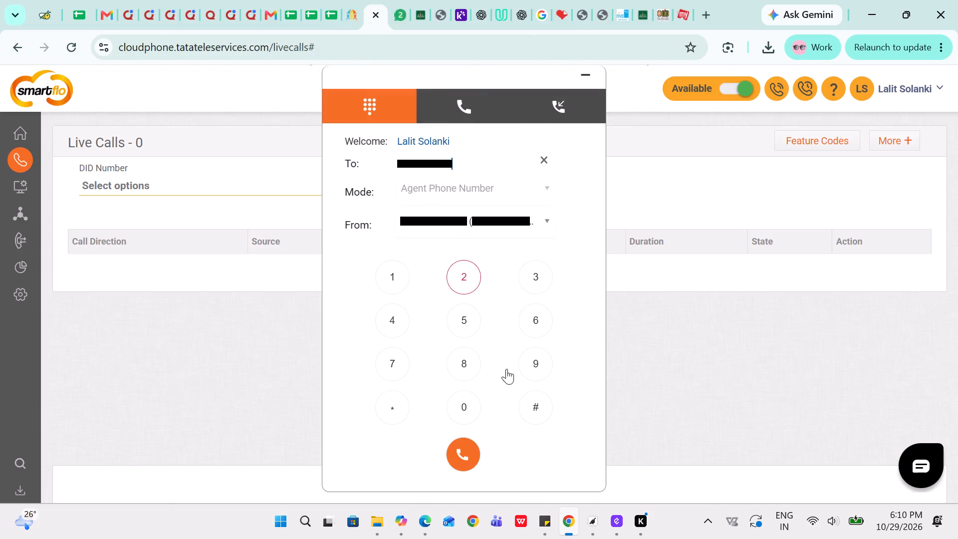
# Place an outgoing call to the customer's phone number in the Smartflo dialer.
pyautogui.click(475, 449)
pyautogui.click(894, 384)
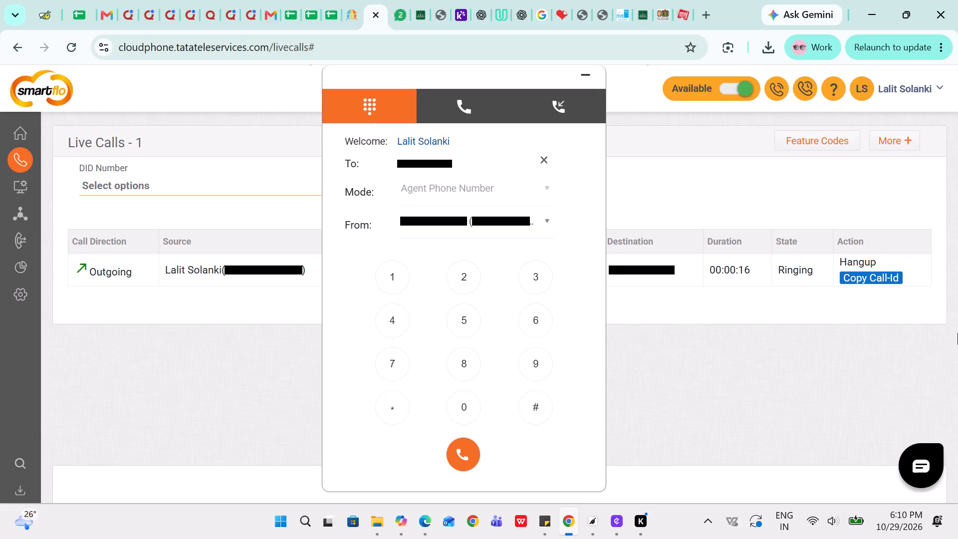
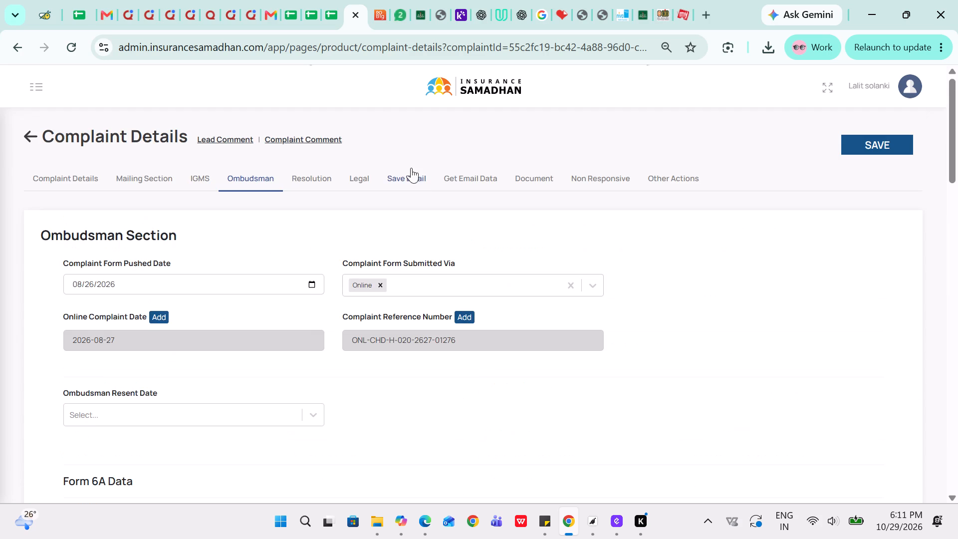
# Switch to the Missed call Ombudsman 2026 sheet and record the call status in row 4, column H as Connected.
pyautogui.scroll(3, 411, 168)
pyautogui.click(319, 0)
pyautogui.click(336, 0)
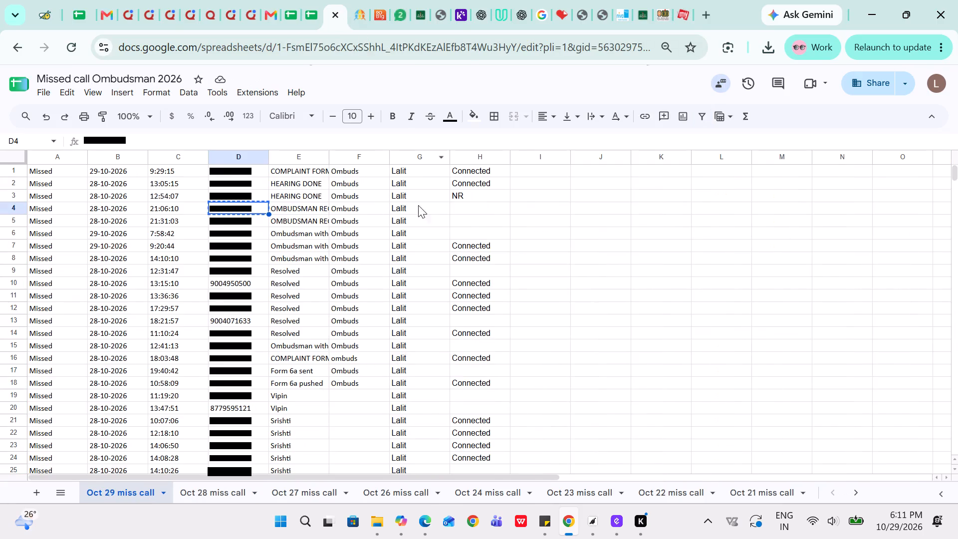
pyautogui.press('Right')
pyautogui.press('Right')
pyautogui.press('Right')
pyautogui.press('Right')
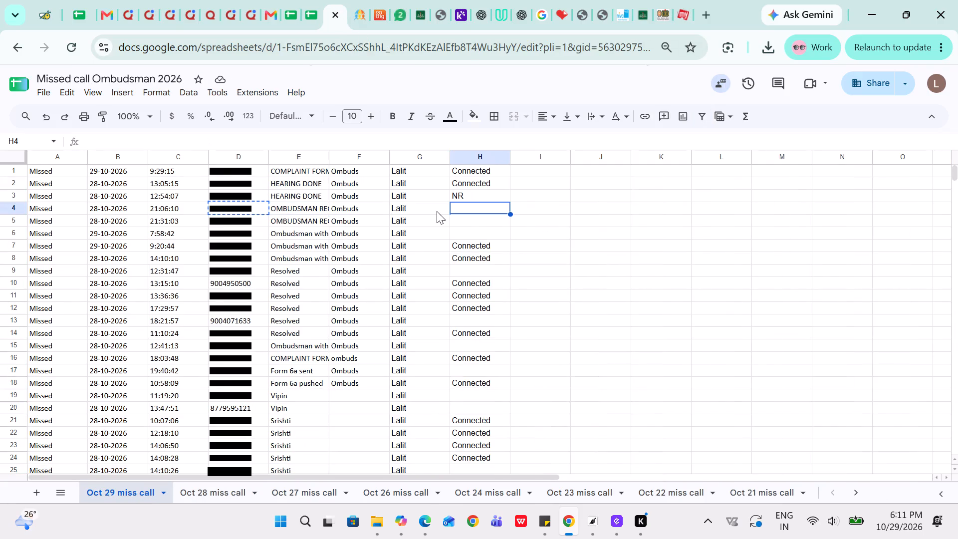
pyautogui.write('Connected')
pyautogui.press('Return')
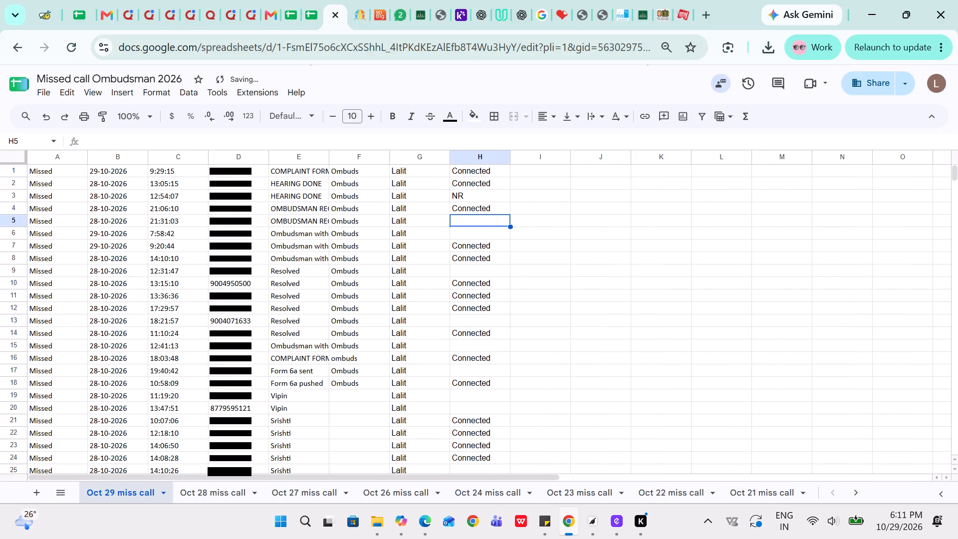
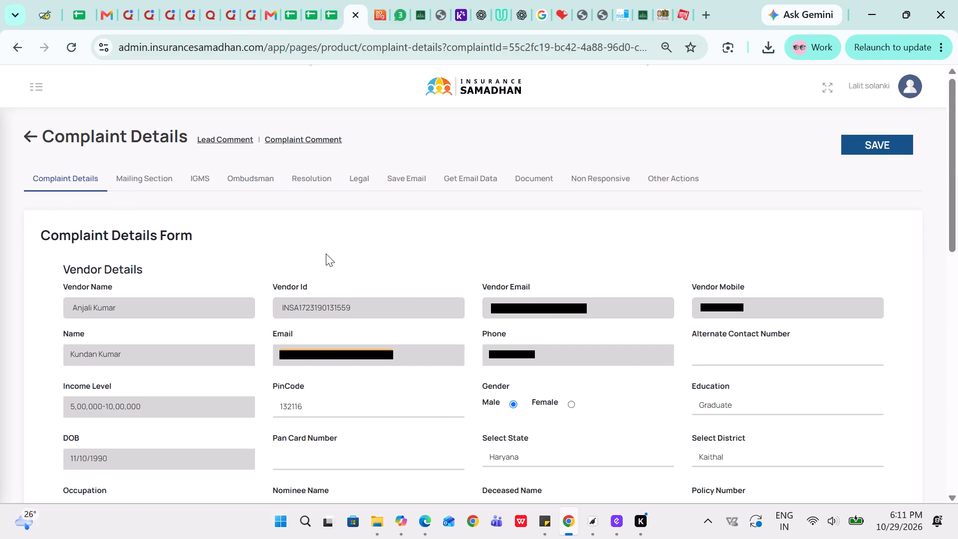
# Copy the customer's email address from the Complaint Details form.
pyautogui.hotkey('ctrl', 'c')
pyautogui.click(326, 254)
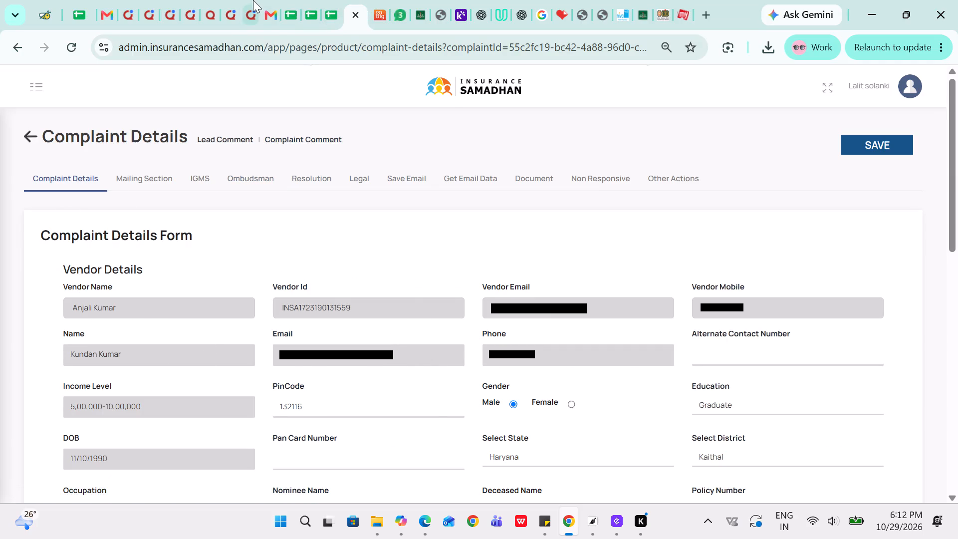
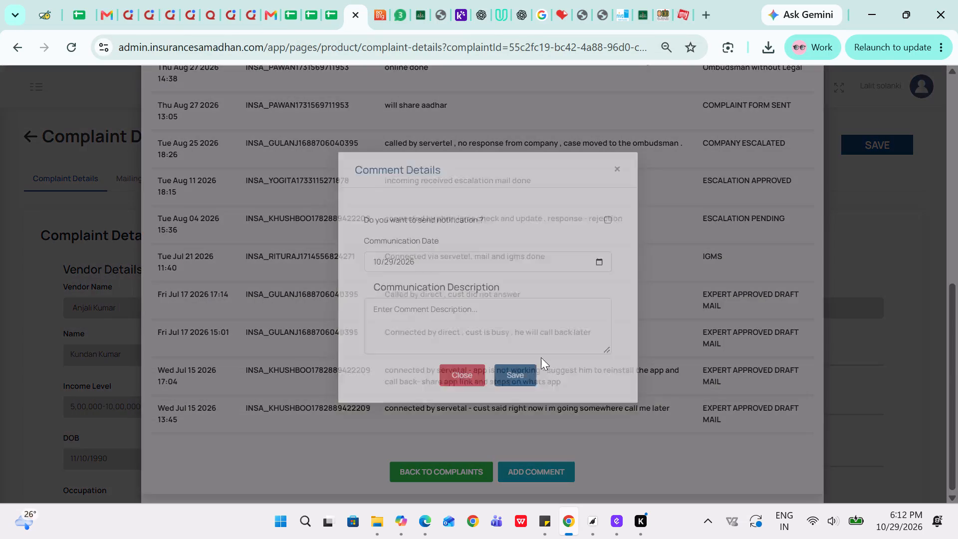
# Add the comment "Cx will share slip." to the complaint's communication log and save it.
pyautogui.click(549, 341)
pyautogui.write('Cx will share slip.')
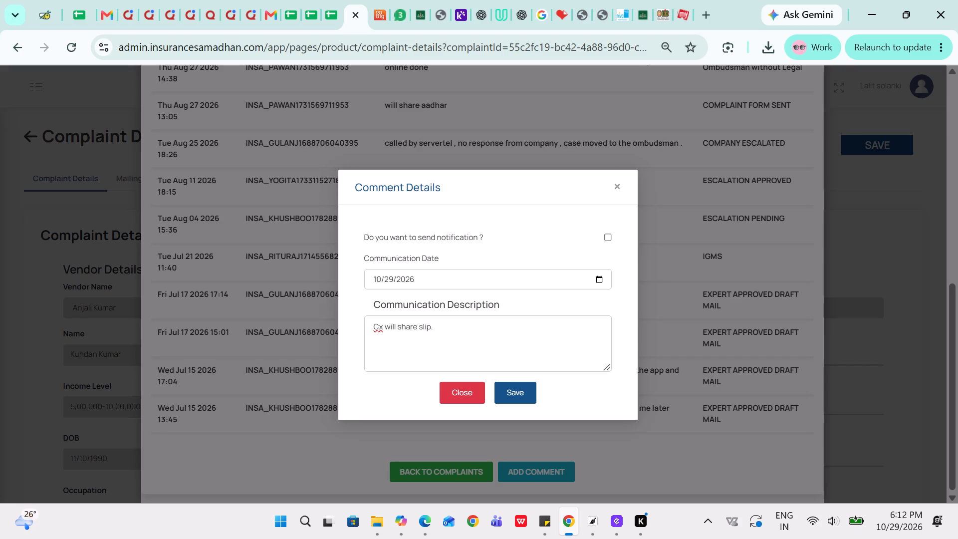
pyautogui.click(527, 384)
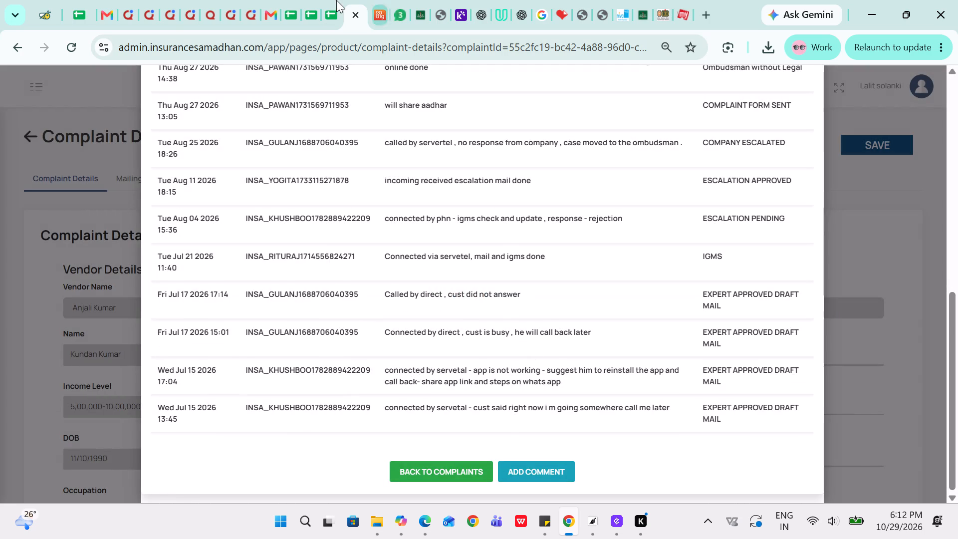
# Switch to the Missed call Ombudsman 2026 sheet and copy the caller's phone number from row 5.
pyautogui.click(325, 0)
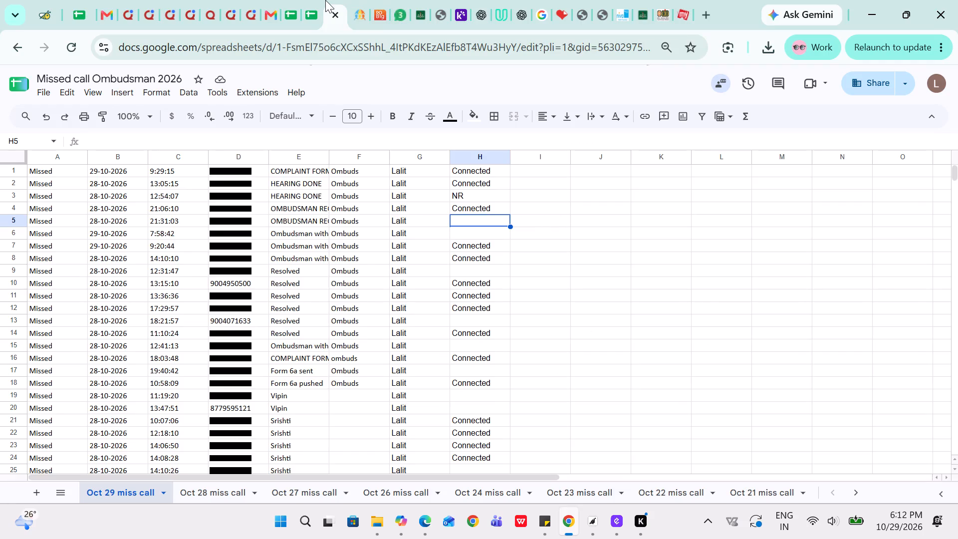
pyautogui.press('Left')
pyautogui.press('Left')
pyautogui.press('Left')
pyautogui.press('Left')
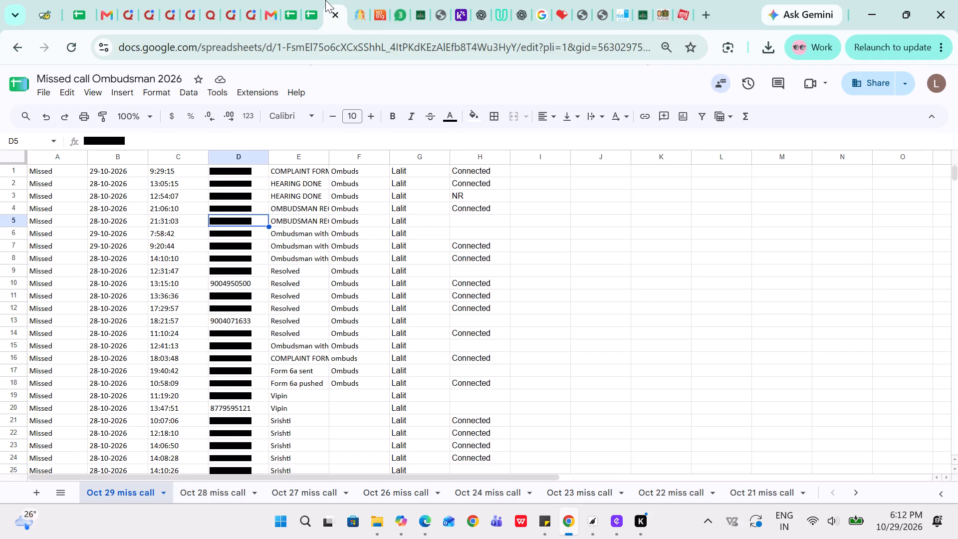
pyautogui.hotkey('ctrl', 'c')
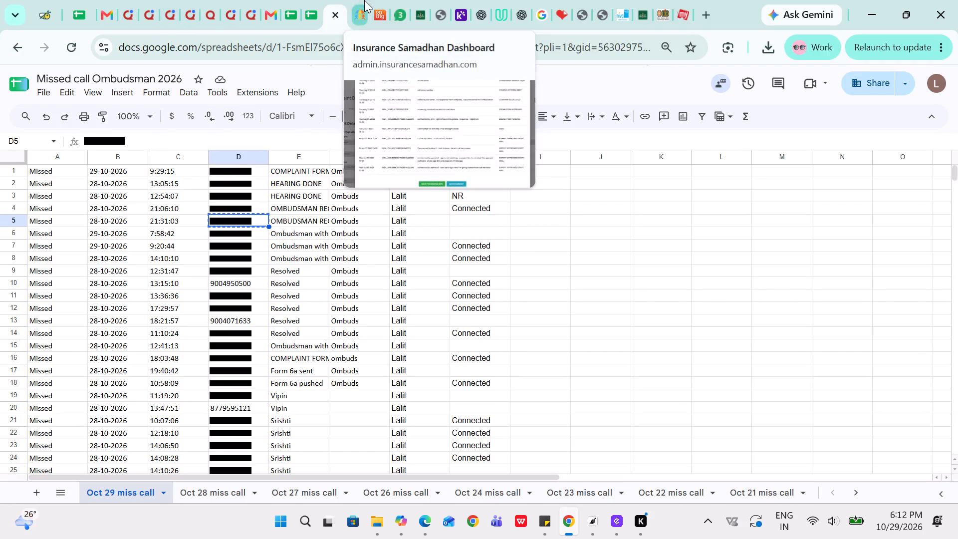
# Return to the Insurance Samadhan portal, leave the open complaint and search All Complaints for the copied phone number.
pyautogui.click(364, 0)
pyautogui.click(50, 205)
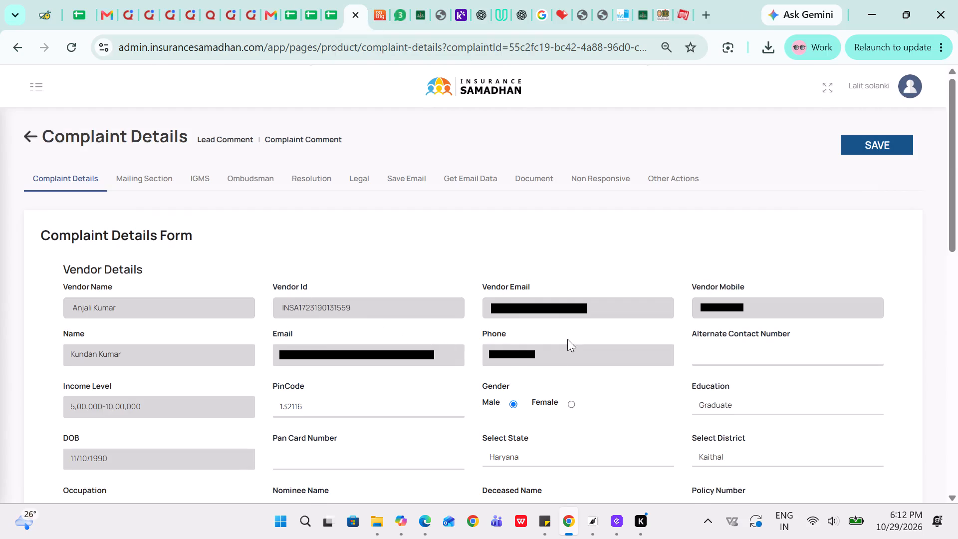
pyautogui.click(308, 143)
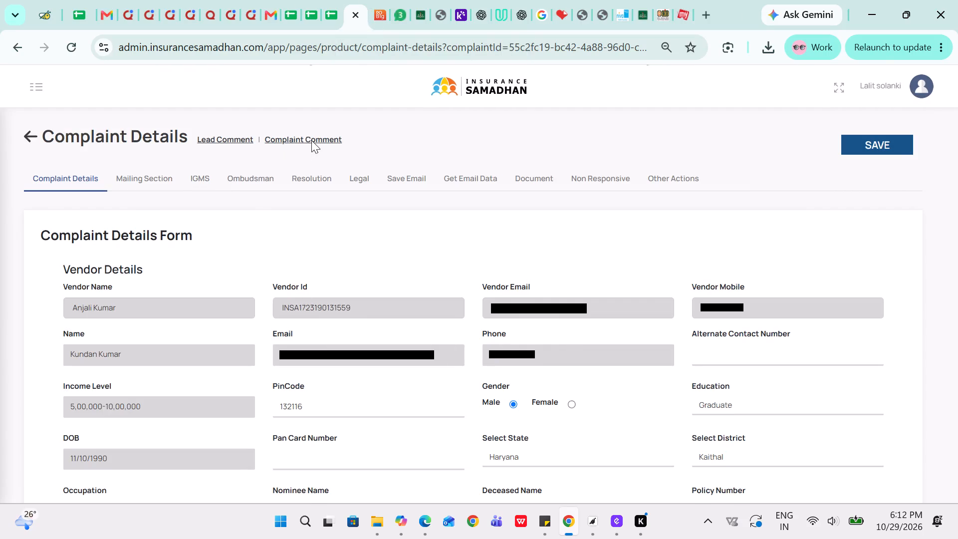
pyautogui.click(444, 158)
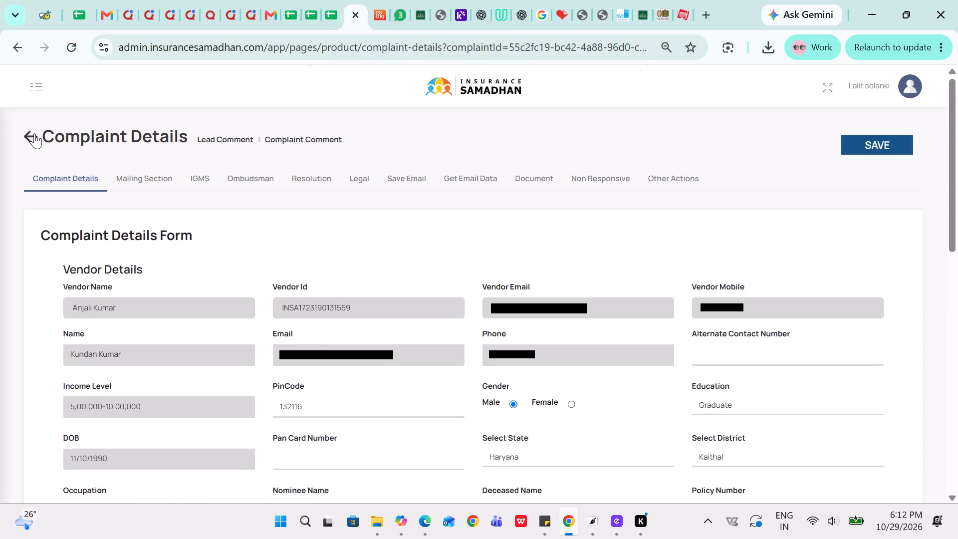
pyautogui.click(34, 133)
pyautogui.moveTo(110, 211); pyautogui.dragTo(0, 222)
pyautogui.hotkey('ctrl', 'v')
pyautogui.click(204, 200)
pyautogui.click(229, 217)
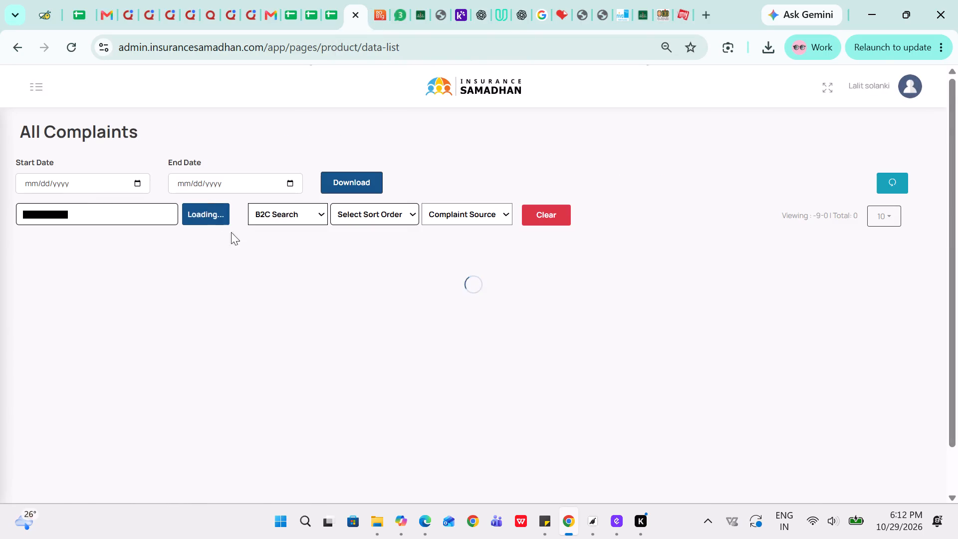